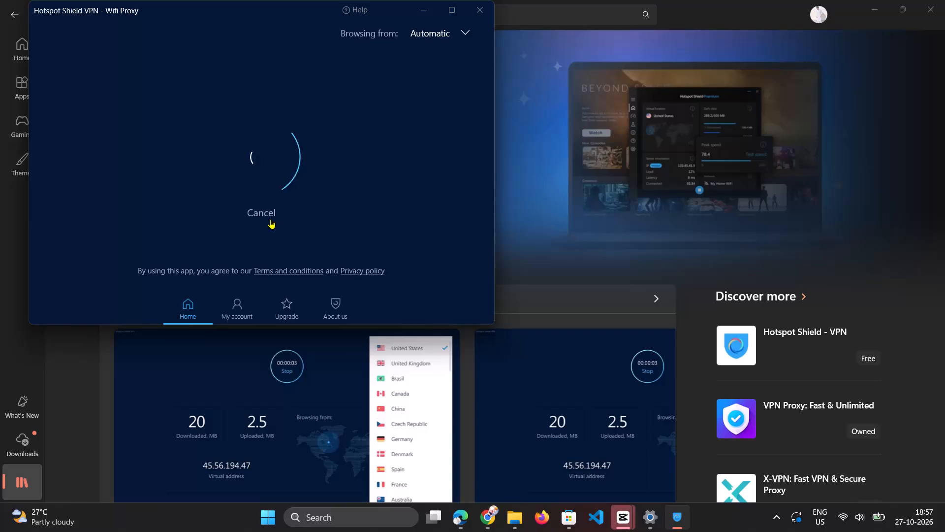
# Cancel the pending Hotspot Shield VPN connection attempt and close the VPN window.
pyautogui.click(267, 218)
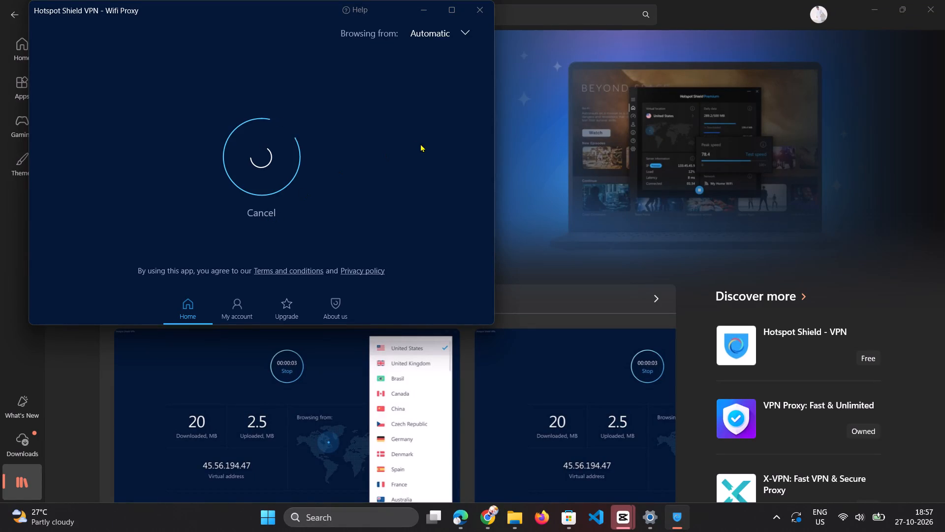
pyautogui.click(258, 210)
pyautogui.click(478, 7)
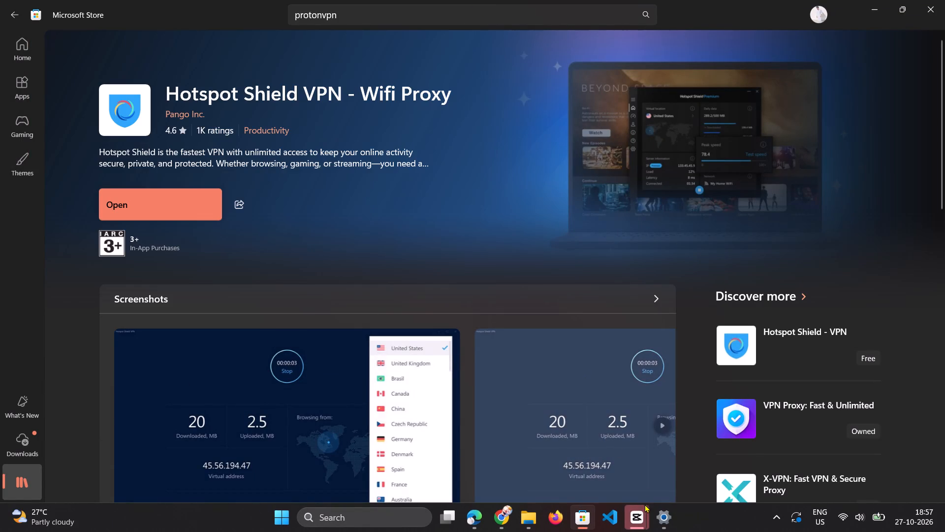
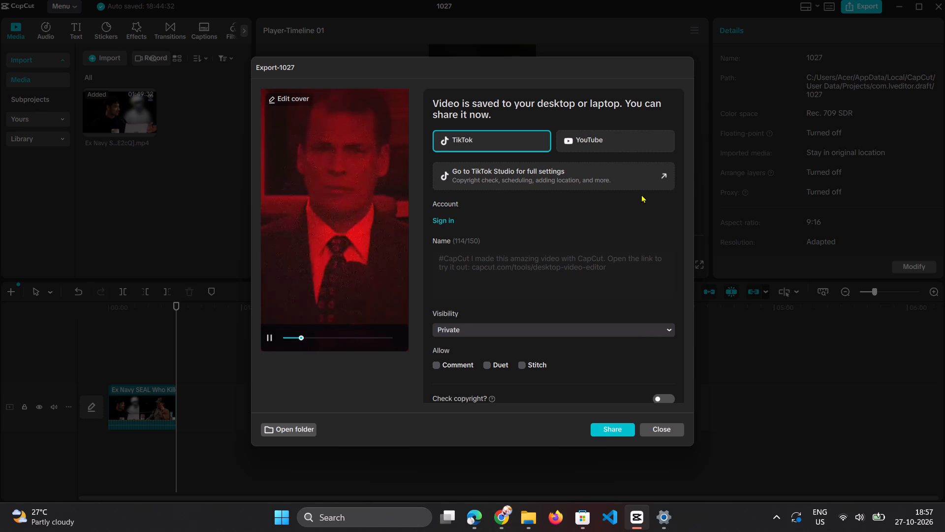
# Open the folder containing the exported 1027 video.
pyautogui.scroll(-2, 641, 194)
pyautogui.scroll(2, 641, 194)
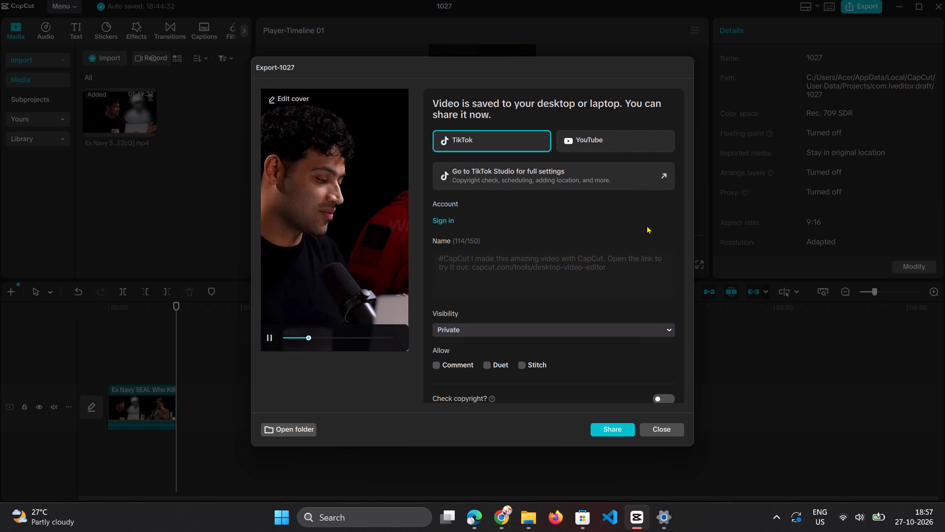
pyautogui.click(301, 436)
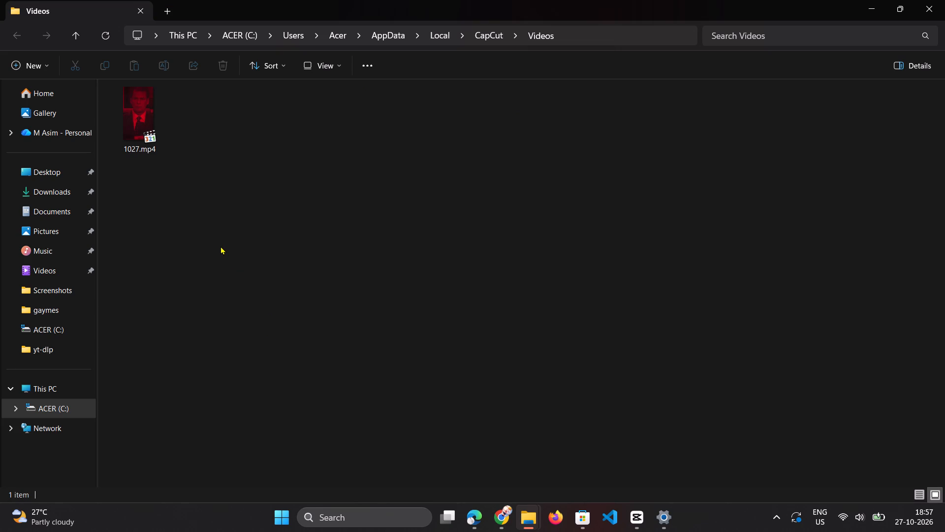
# Pause the exported video's preview in CapCut and return to the Videos folder in File Explorer.
pyautogui.click(639, 526)
pyautogui.click(276, 332)
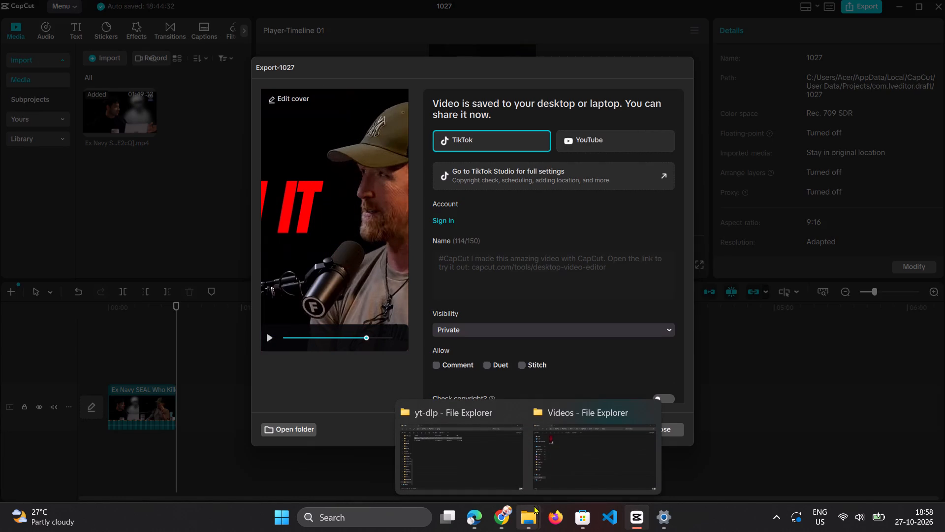
pyautogui.click(580, 459)
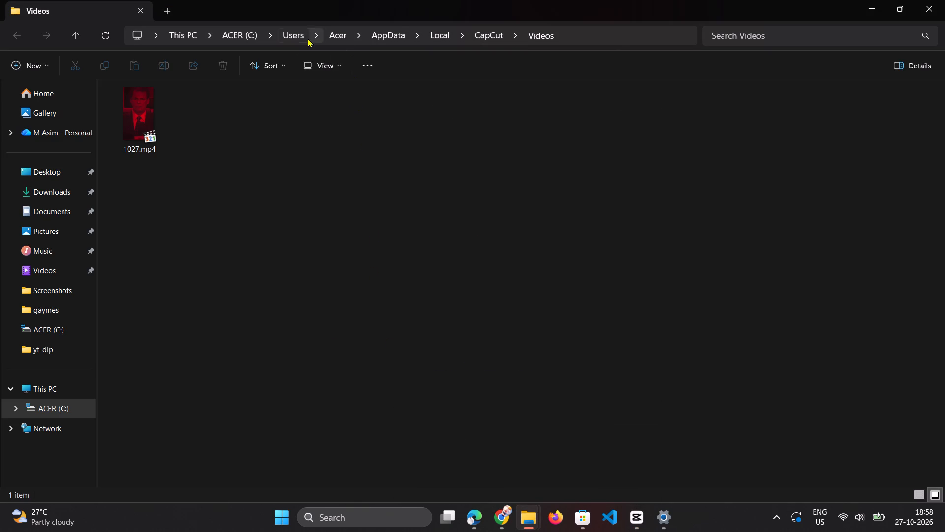
# Trace the export location from the Acer user folder through AppData, Local and CapCut to the Videos folder.
pyautogui.click(325, 41)
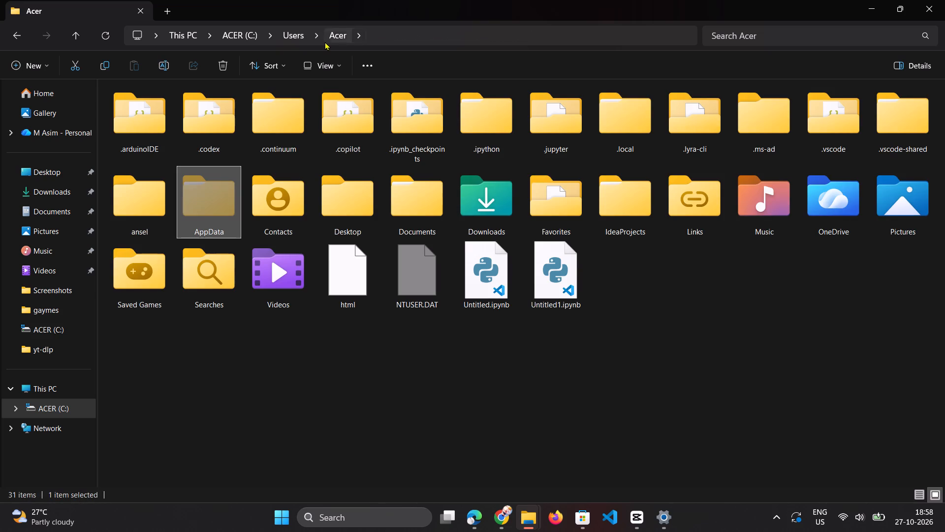
pyautogui.doubleClick(223, 205)
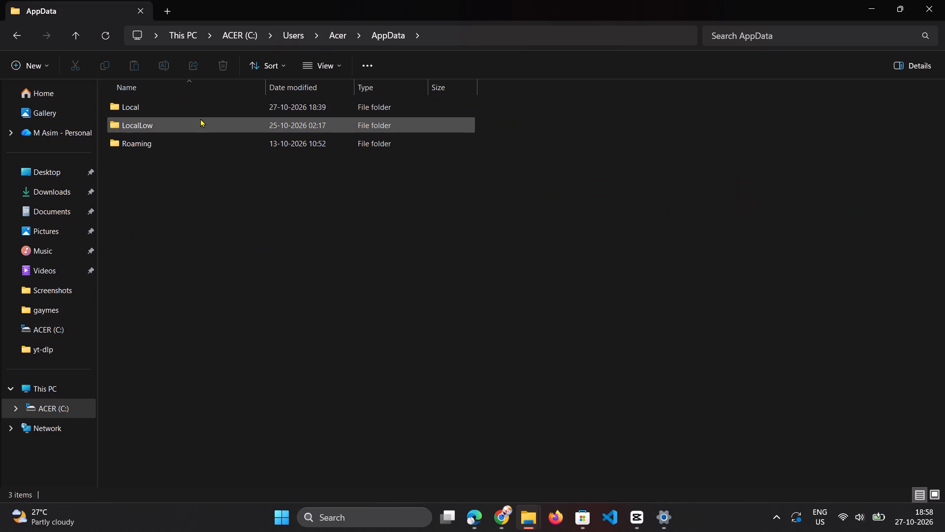
pyautogui.doubleClick(201, 108)
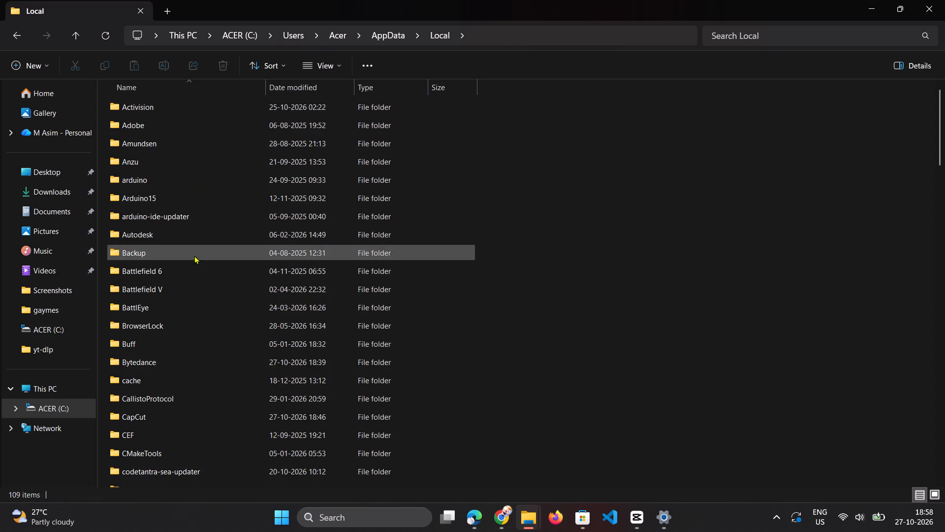
pyautogui.doubleClick(159, 413)
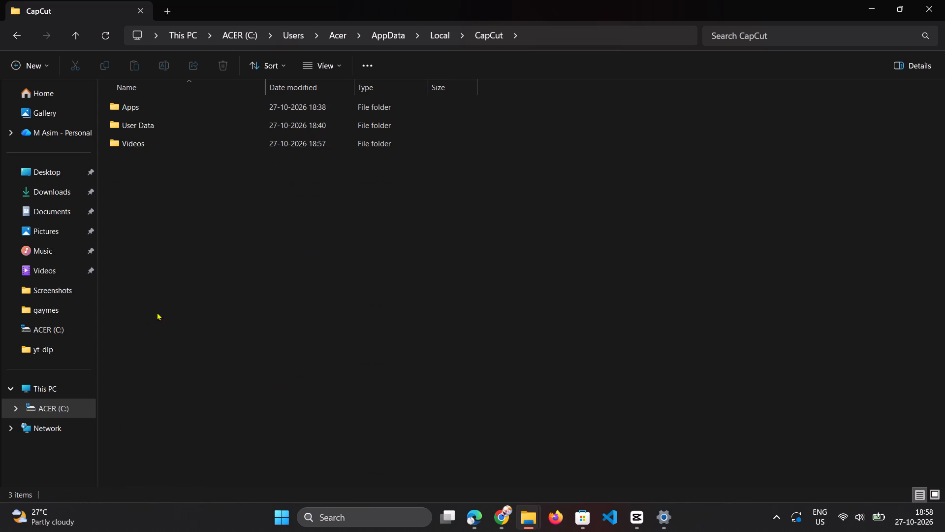
pyautogui.doubleClick(174, 147)
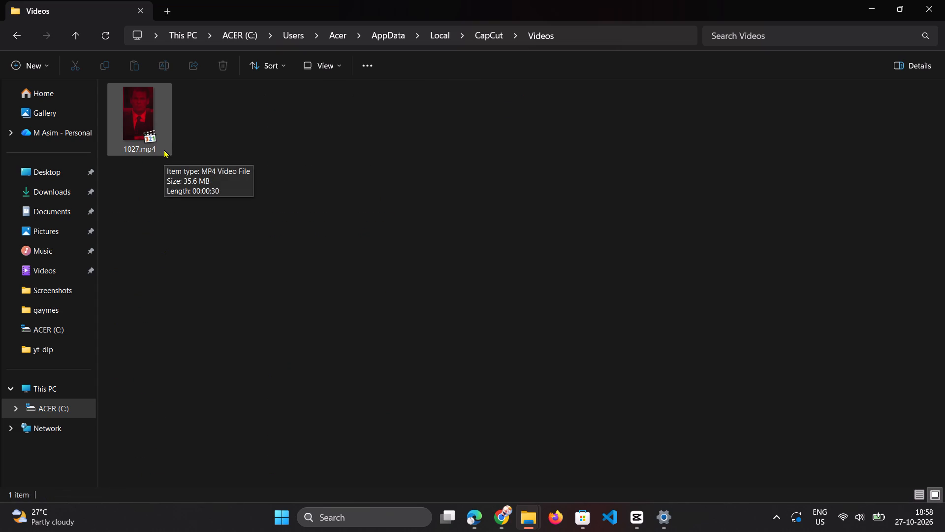
# Switch back to CapCut and close the finished export dialog.
pyautogui.click(640, 525)
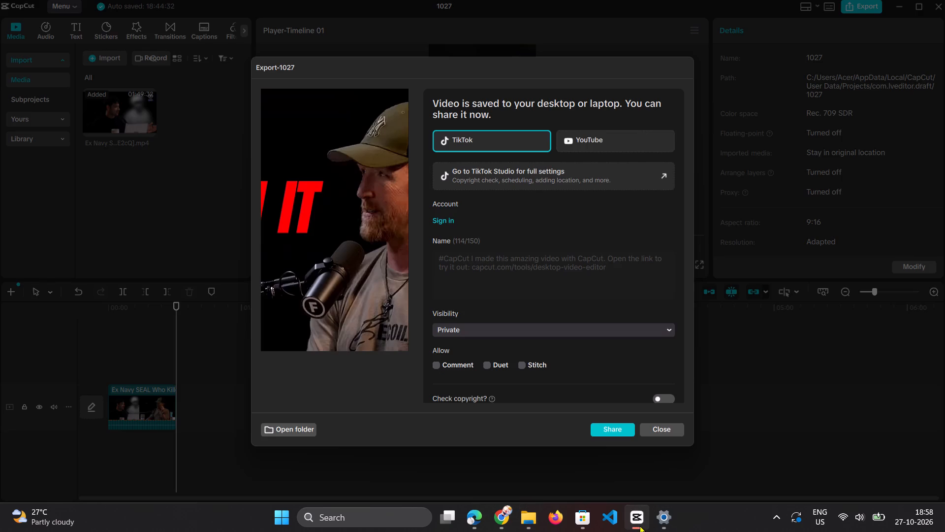
pyautogui.click(655, 428)
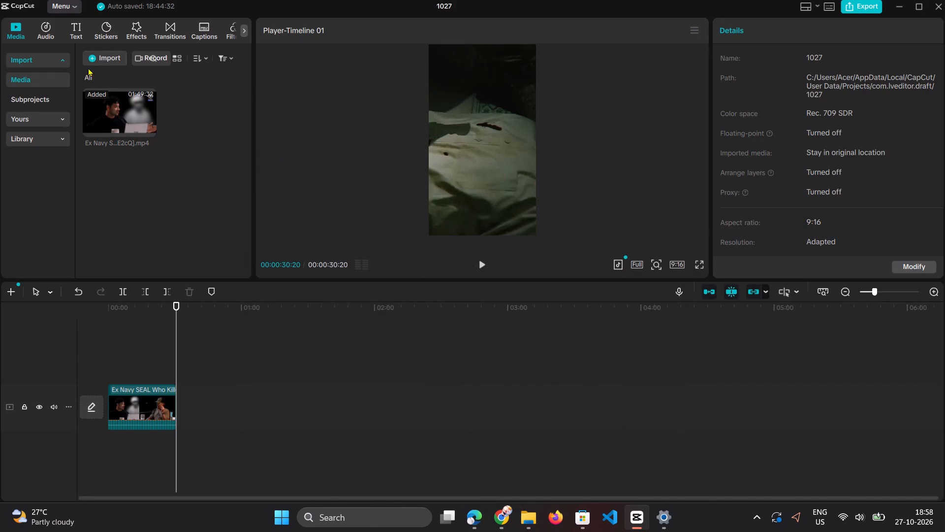
# Open the application settings and examine the draft save, screen recording and download locations.
pyautogui.click(57, 4)
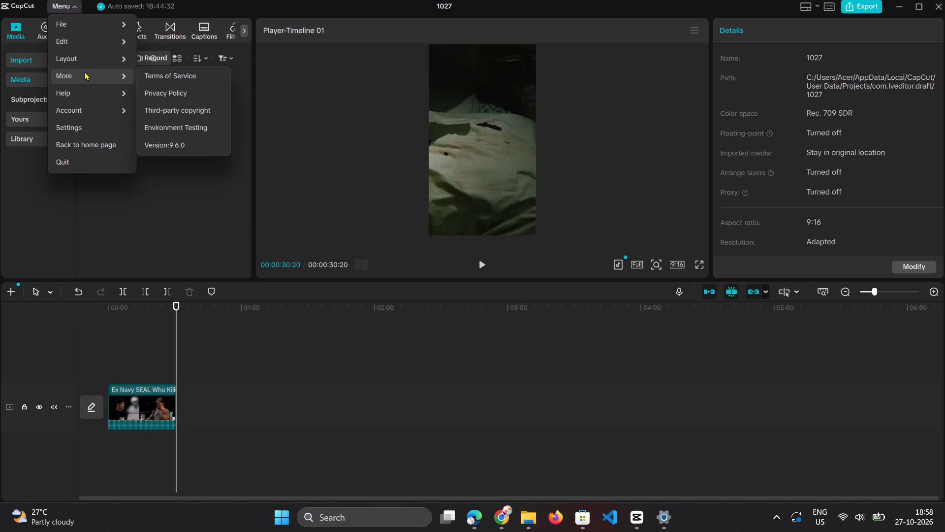
pyautogui.click(124, 123)
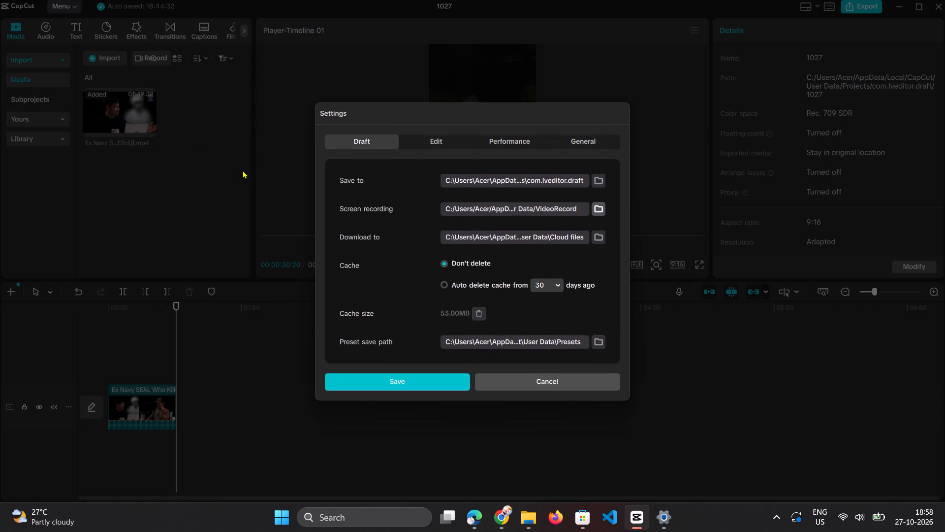
pyautogui.click(596, 182)
pyautogui.click(570, 185)
pyautogui.click(574, 178)
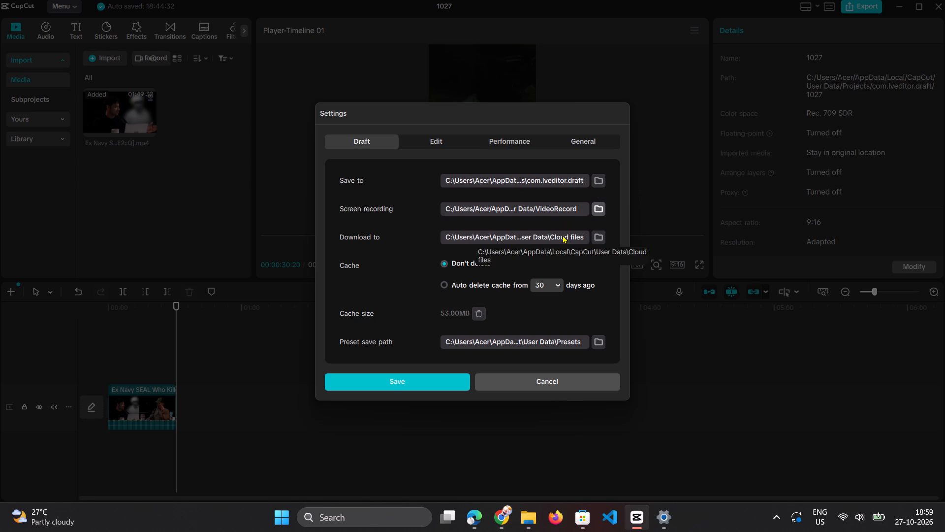
# Switch to File Explorer and examine CapCut's User Data folder, including its Cloud files subfolder.
pyautogui.click(531, 524)
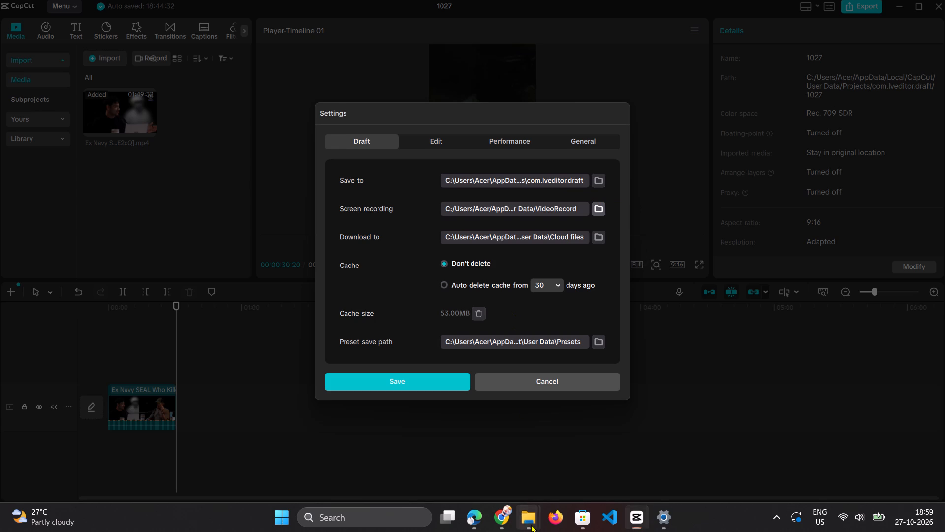
pyautogui.click(550, 475)
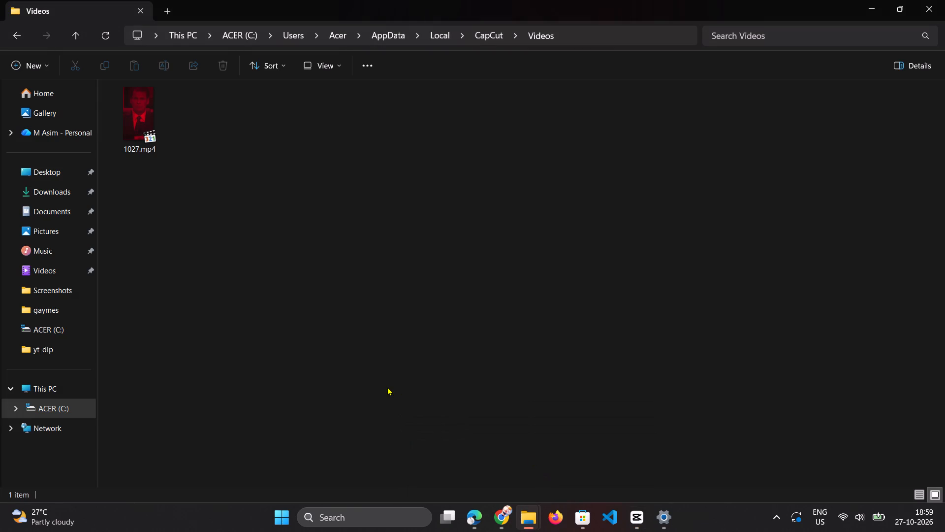
pyautogui.click(16, 33)
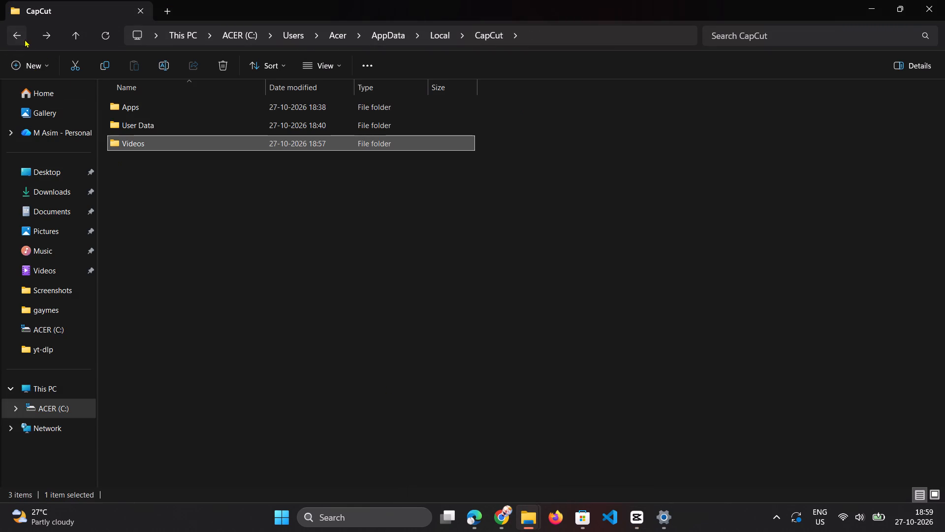
pyautogui.doubleClick(123, 121)
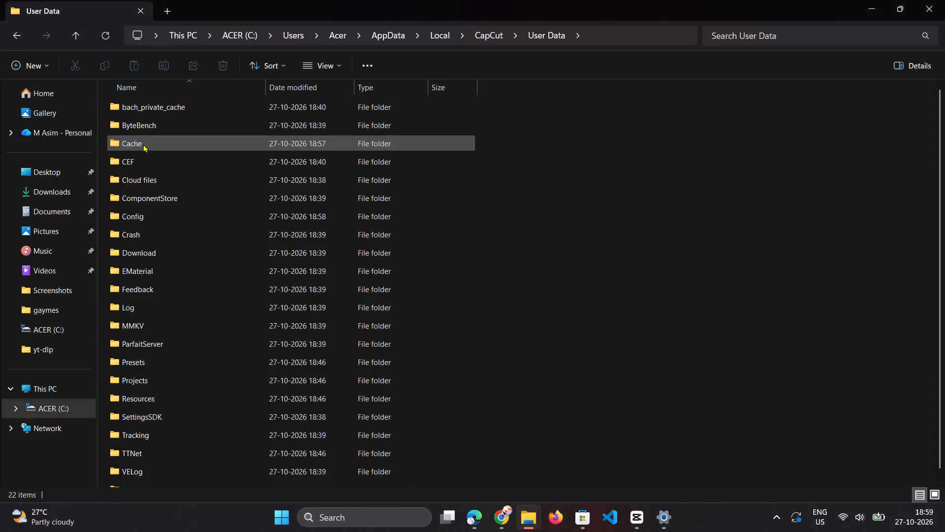
pyautogui.doubleClick(154, 181)
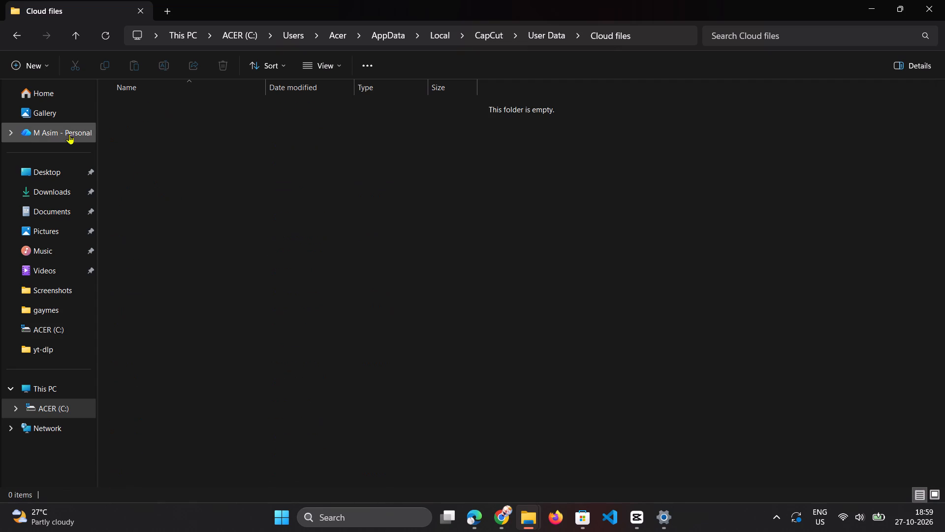
pyautogui.click(19, 43)
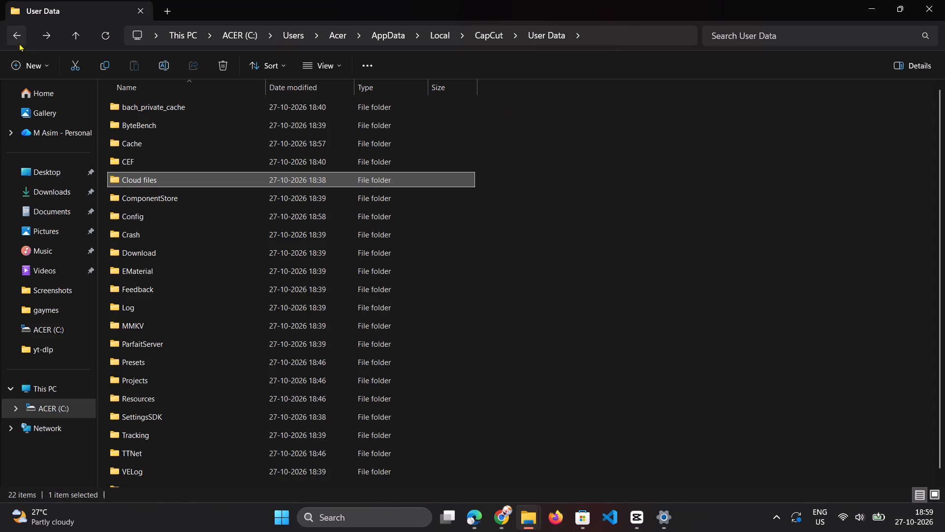
pyautogui.scroll(-7, 387, 401)
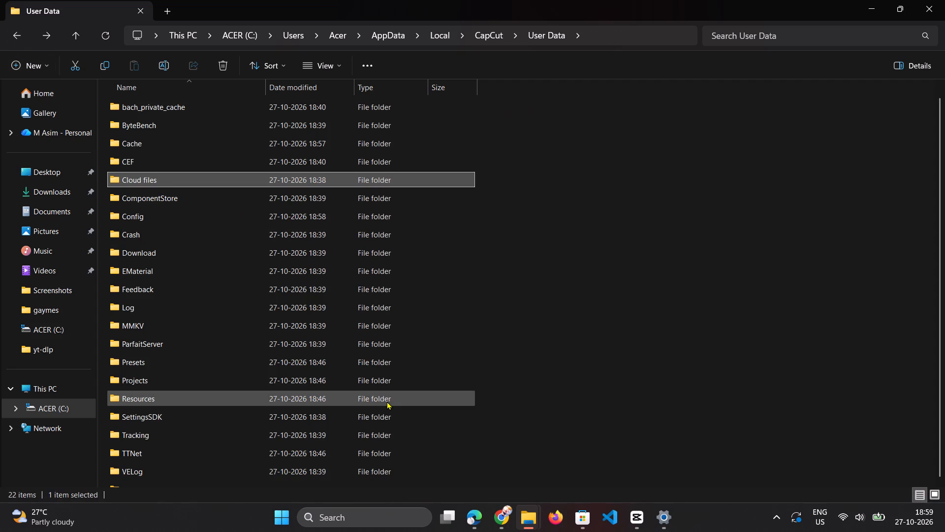
pyautogui.scroll(-3, 387, 401)
pyautogui.scroll(5, 503, 480)
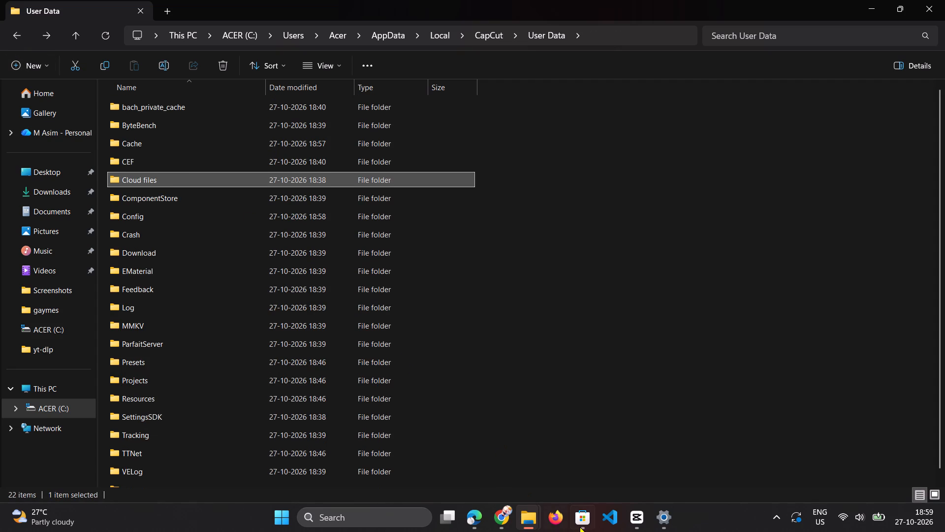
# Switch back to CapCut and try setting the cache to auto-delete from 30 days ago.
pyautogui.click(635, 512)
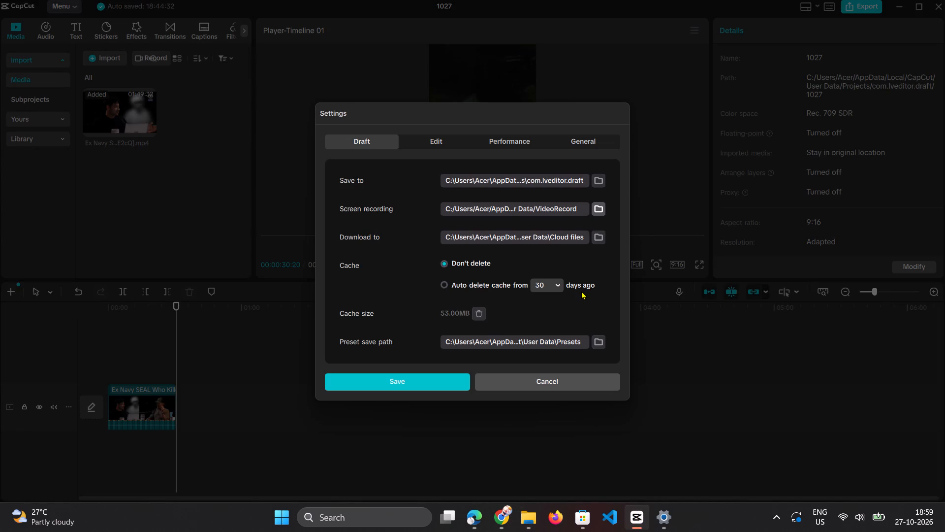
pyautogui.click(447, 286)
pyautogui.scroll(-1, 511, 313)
# Review the Edit, Performance and General settings, and close the settings without saving.
pyautogui.click(430, 144)
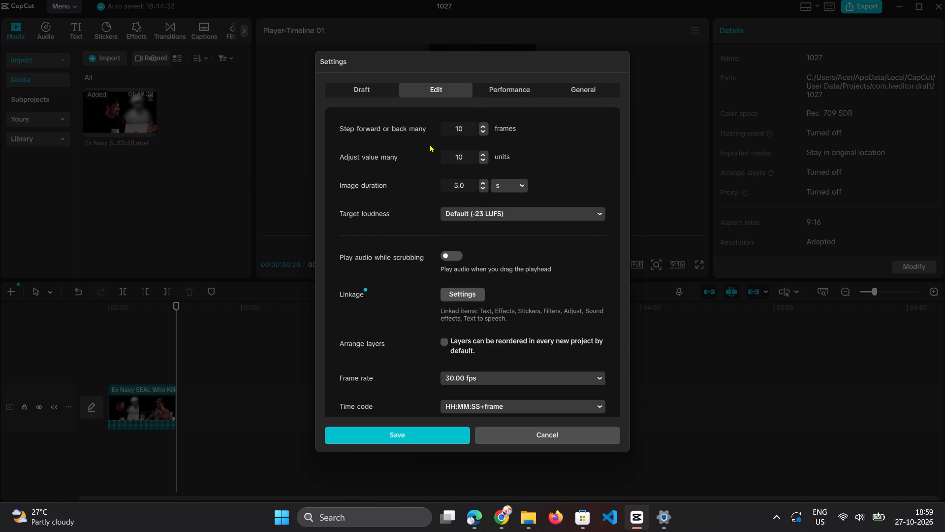
pyautogui.scroll(-1, 503, 238)
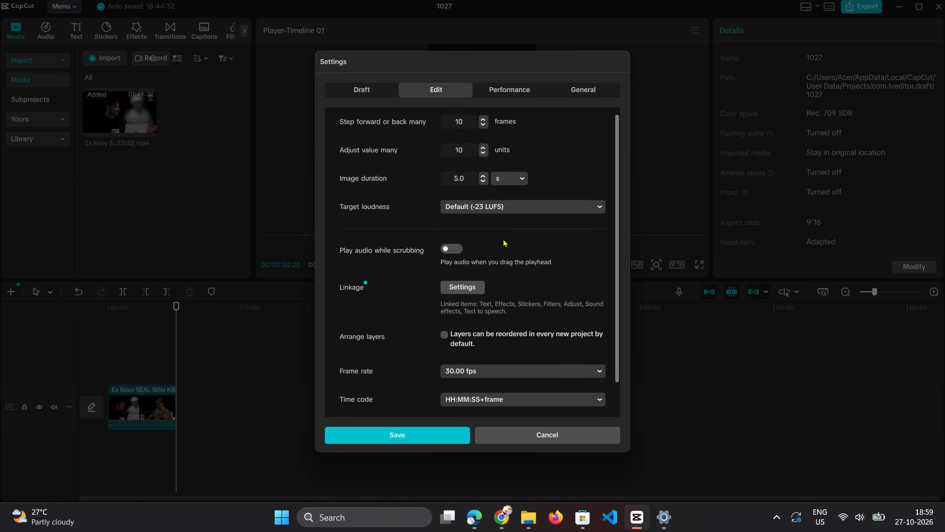
pyautogui.scroll(-1, 503, 238)
pyautogui.scroll(2, 503, 238)
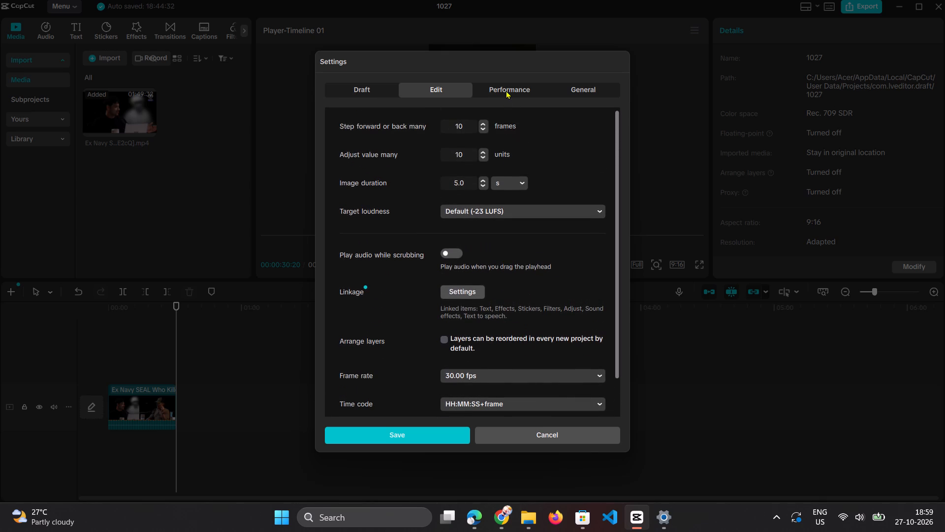
pyautogui.click(506, 90)
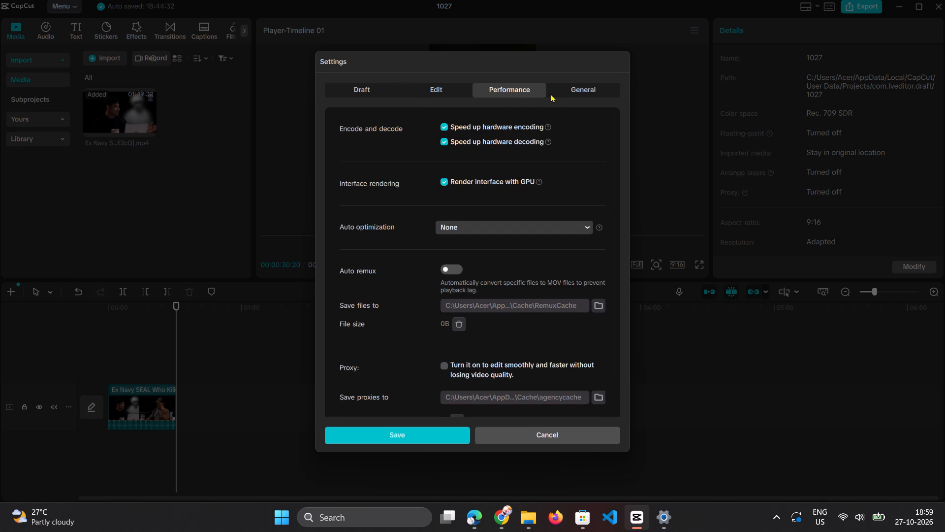
pyautogui.click(559, 93)
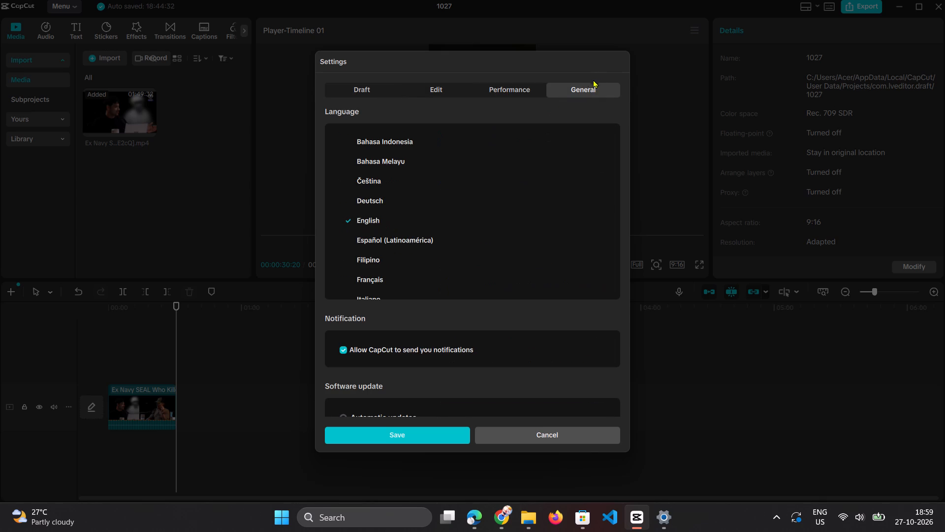
pyautogui.click(494, 434)
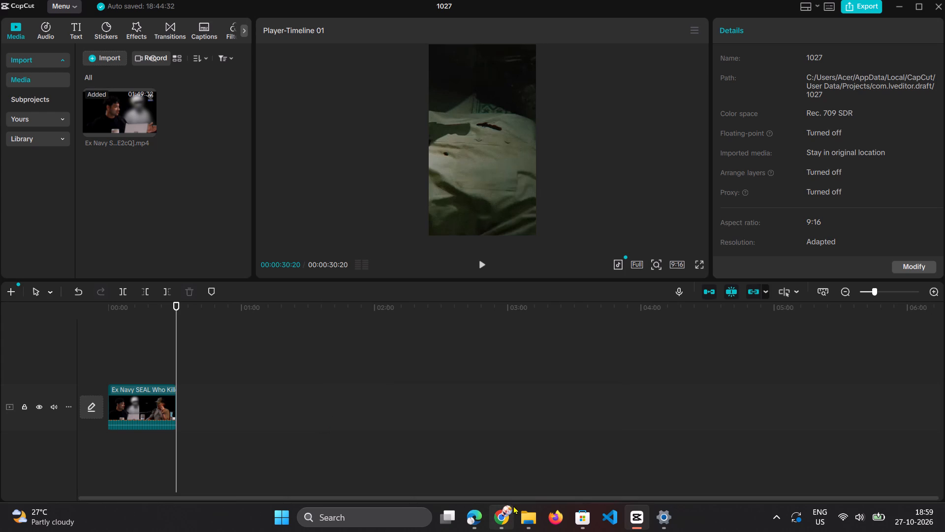
# Switch to YouTube in Edge and change to the other signed-in account, the RandomMafia channel.
pyautogui.click(524, 513)
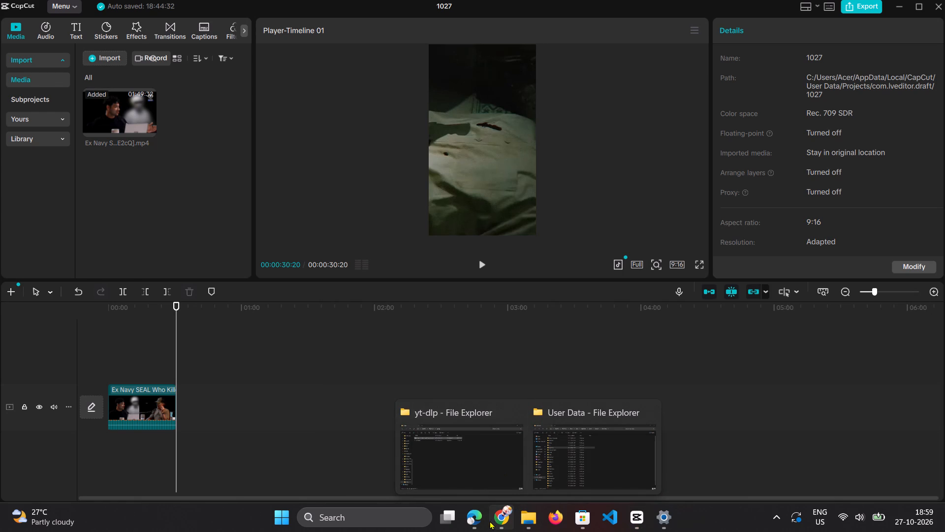
pyautogui.click(479, 520)
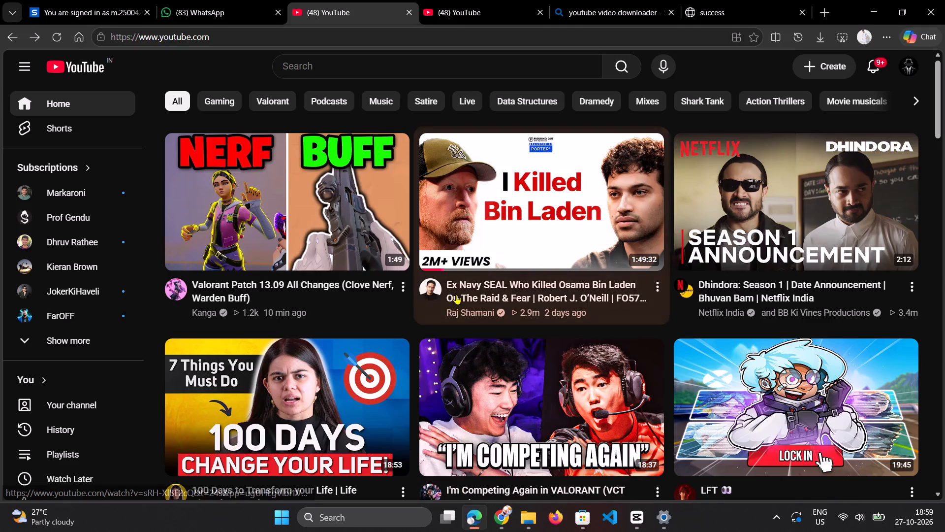
pyautogui.click(912, 64)
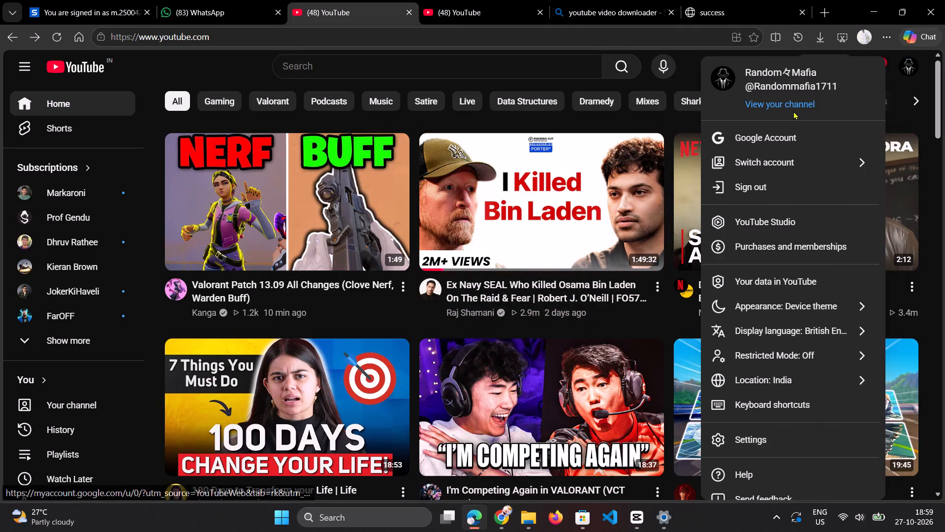
pyautogui.click(787, 152)
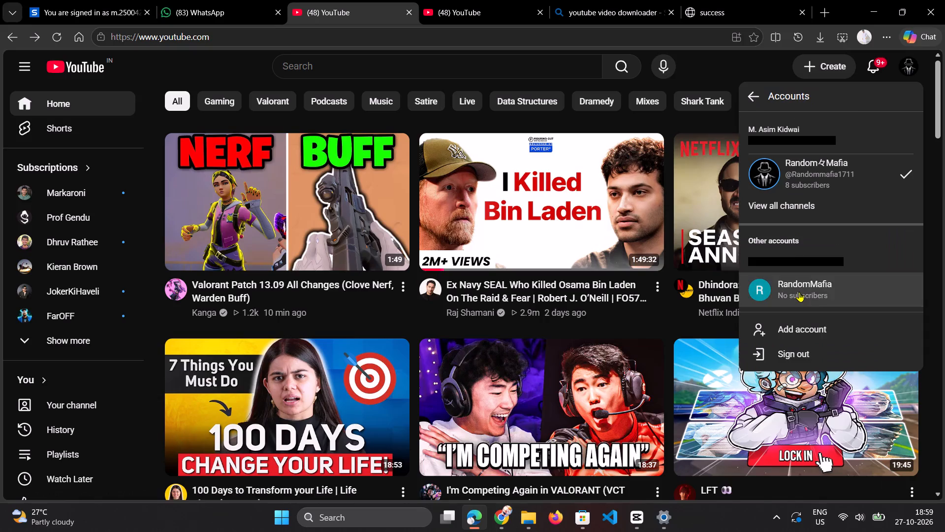
pyautogui.click(799, 295)
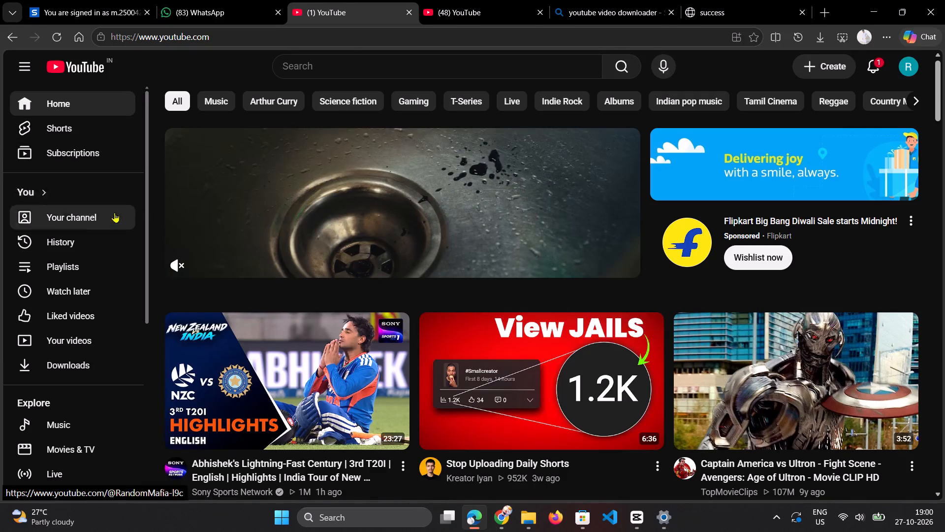
# Open the RandomMafia channel page, go to managing its videos in YouTube Studio, and dismiss the welcome screen.
pyautogui.click(114, 213)
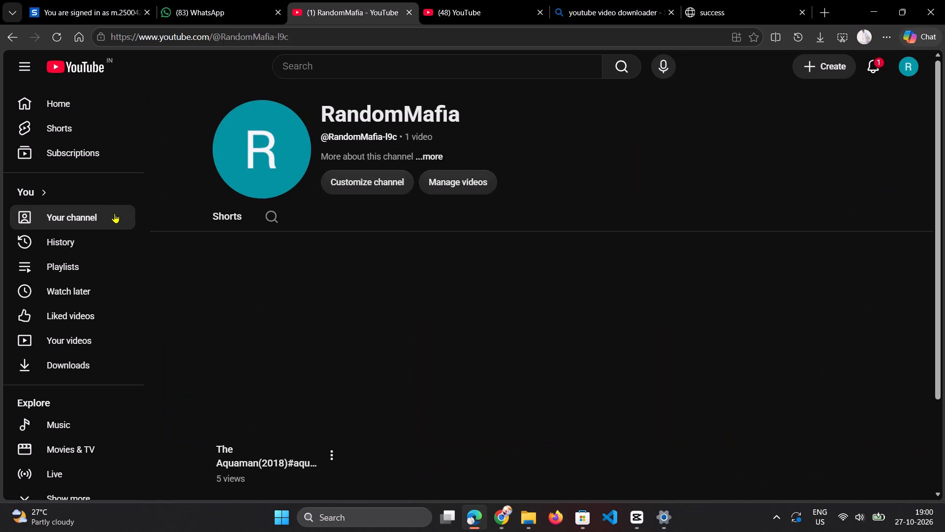
pyautogui.scroll(-1, 303, 228)
pyautogui.scroll(2, 303, 228)
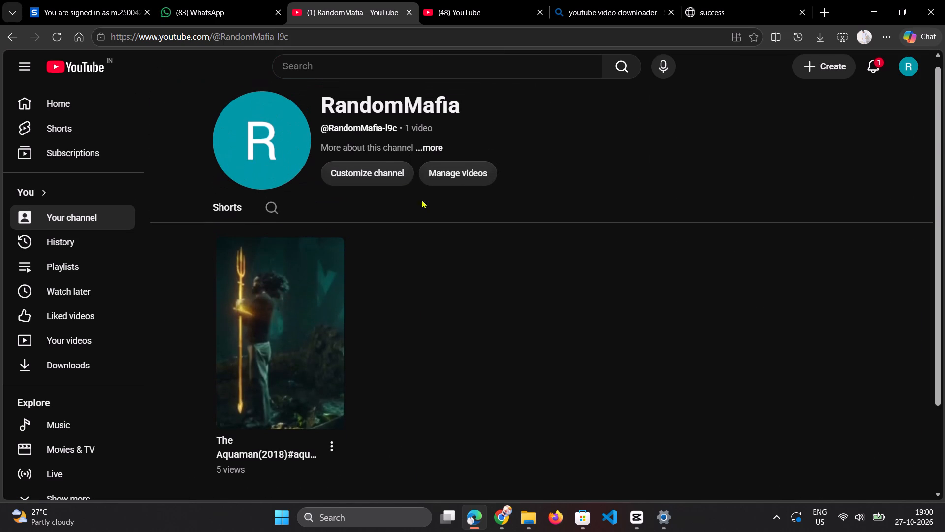
pyautogui.click(449, 184)
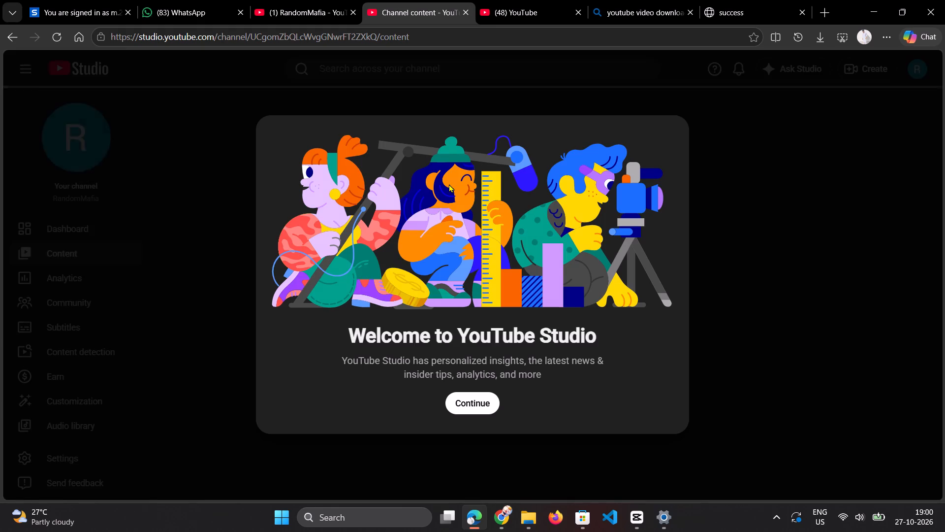
pyautogui.click(490, 404)
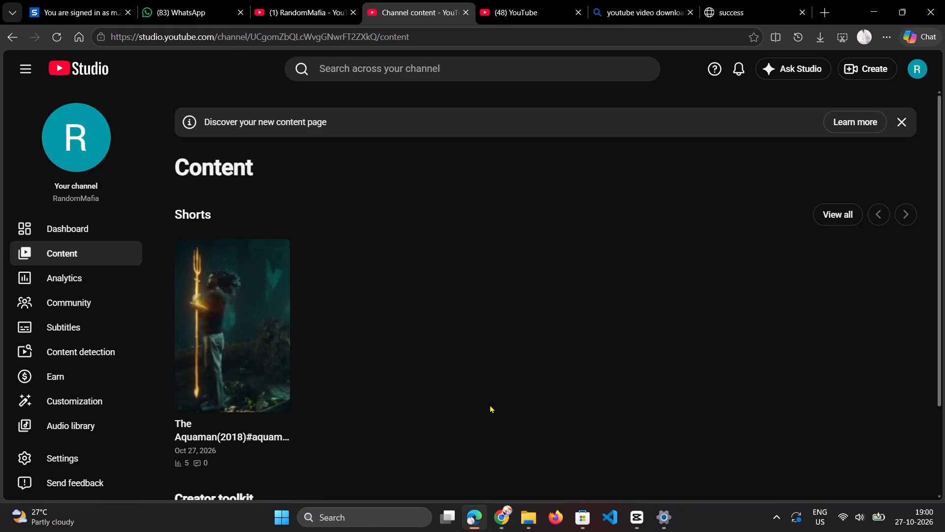
# Start a video upload from the Creator toolkit and open the file selection window.
pyautogui.scroll(-3, 602, 287)
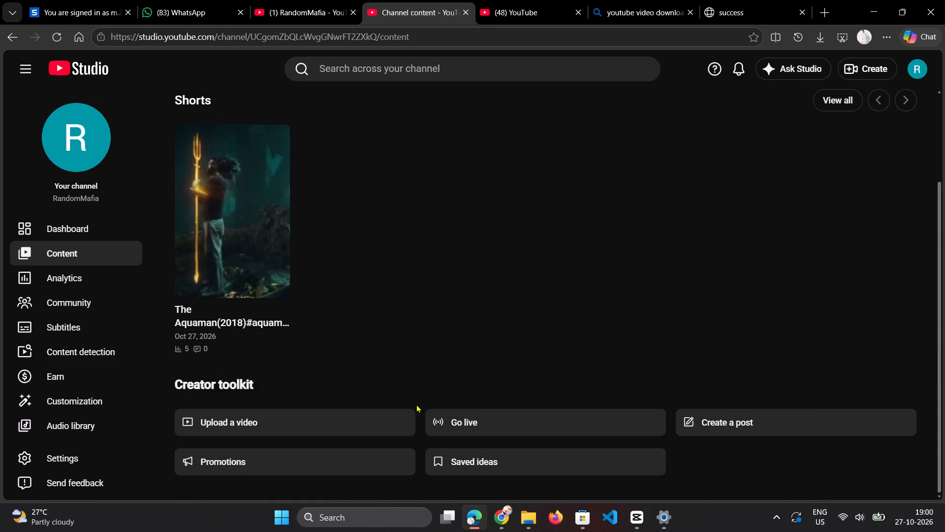
pyautogui.click(388, 426)
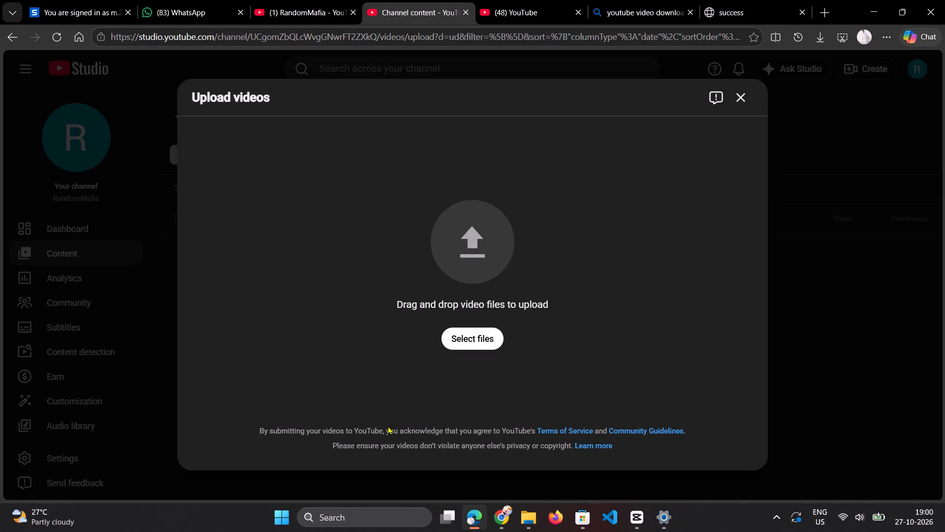
pyautogui.click(481, 332)
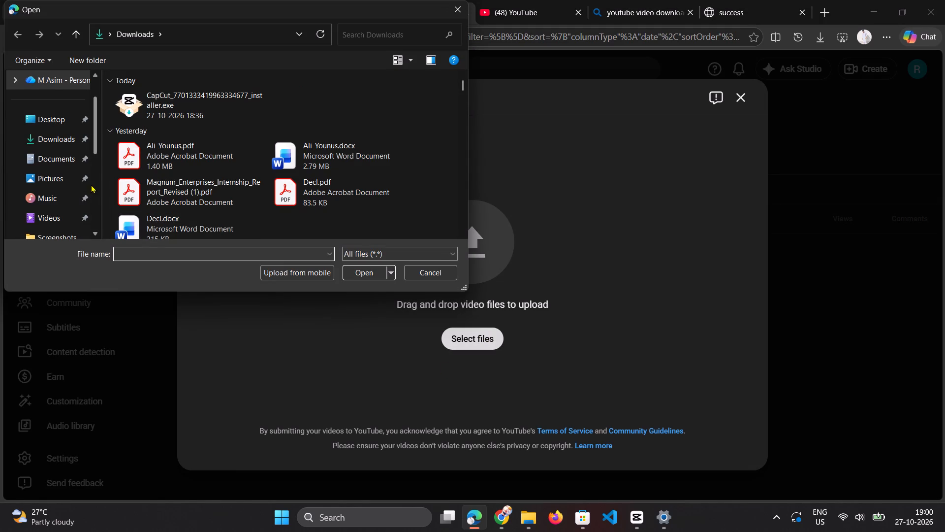
# Upload 1027.mp4 from the Users > Acer > AppData > Local > CapCut > Videos folder on the C: drive.
pyautogui.scroll(-3, 78, 163)
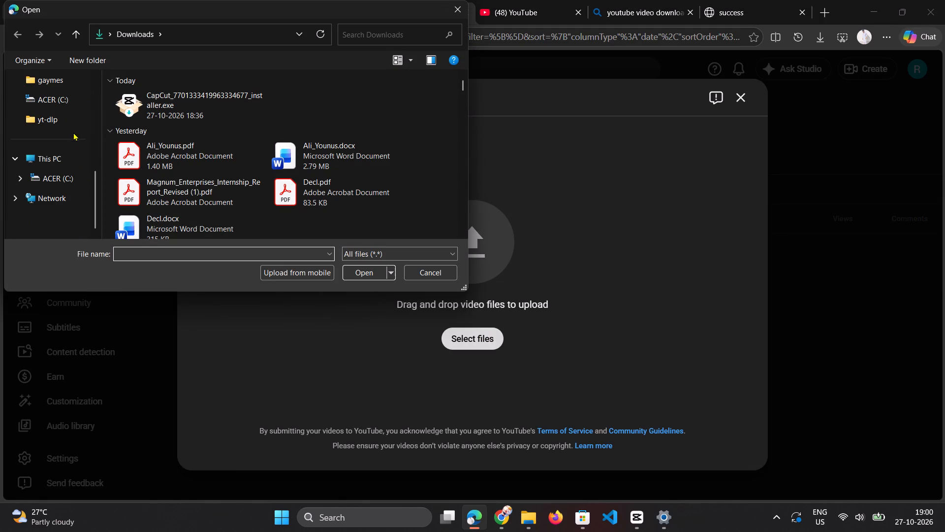
pyautogui.click(70, 108)
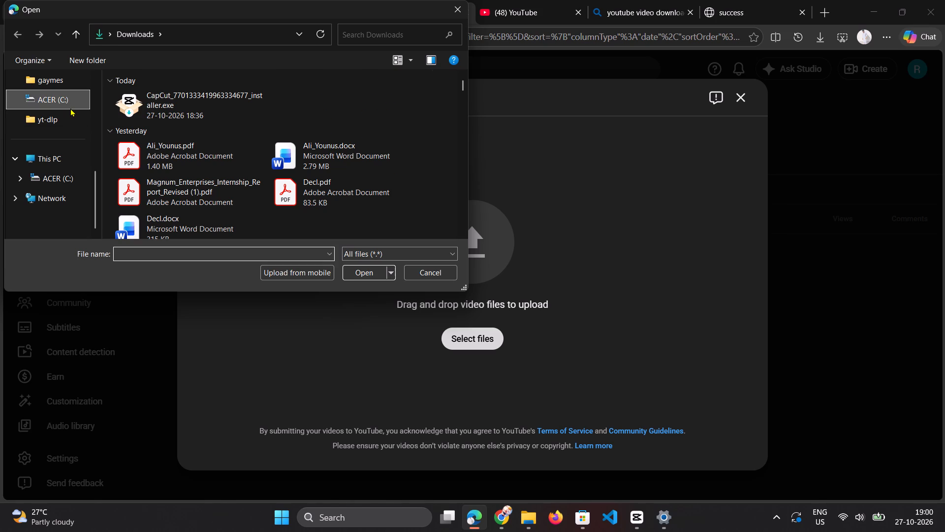
pyautogui.click(70, 108)
pyautogui.scroll(-1, 151, 146)
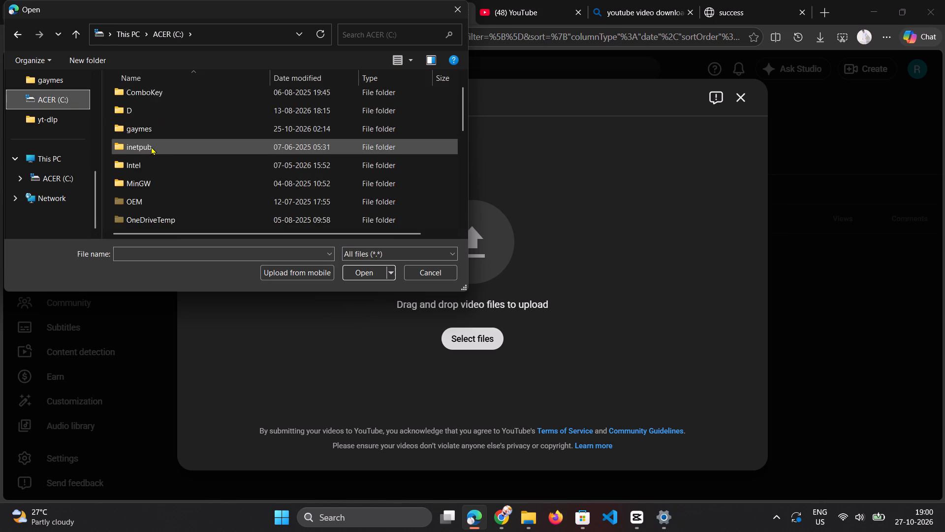
pyautogui.scroll(-1, 151, 146)
pyautogui.scroll(2, 151, 146)
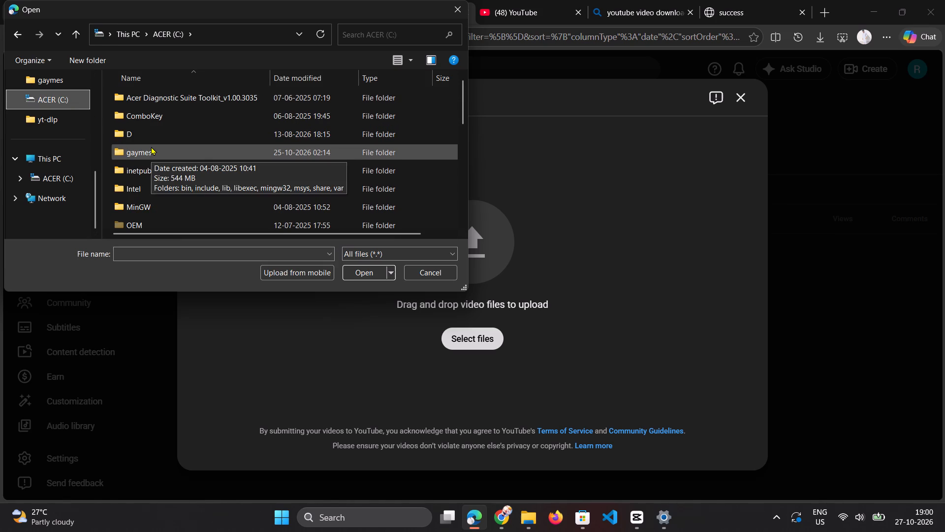
pyautogui.scroll(-1, 151, 146)
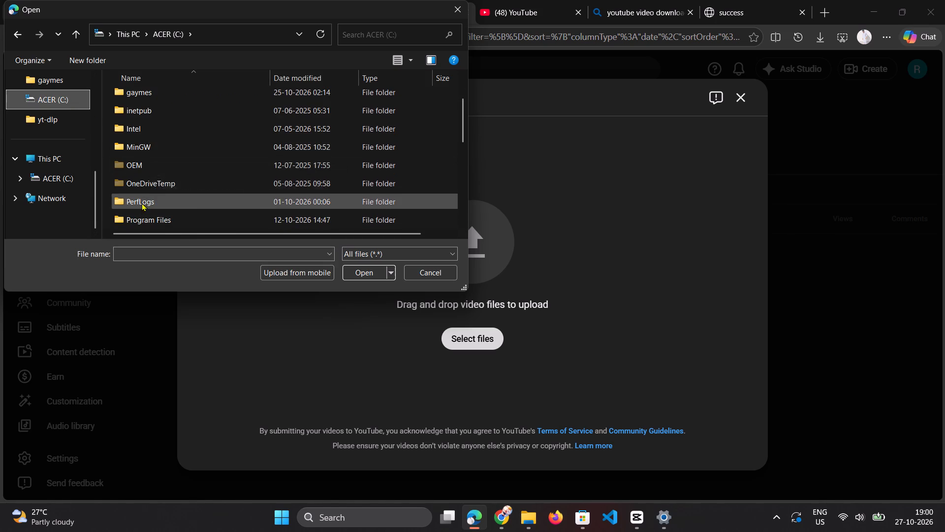
pyautogui.scroll(-4, 151, 168)
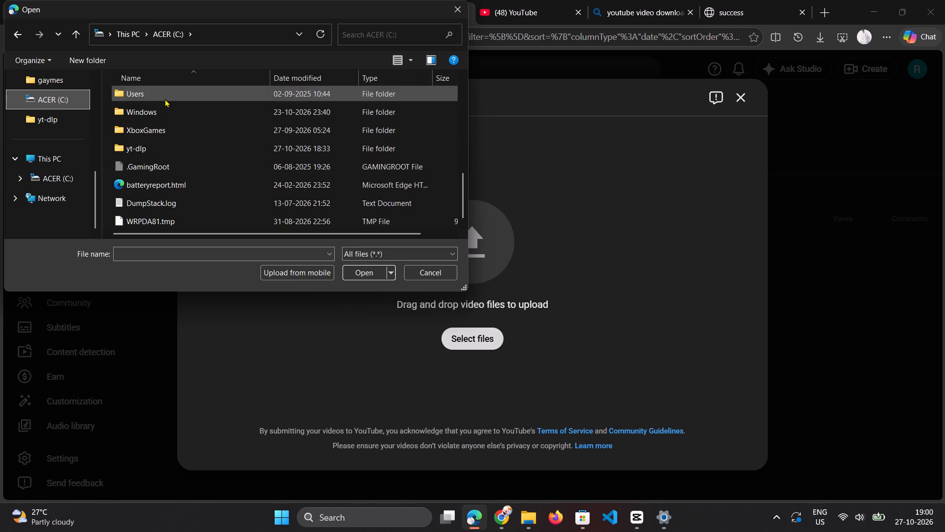
pyautogui.doubleClick(165, 98)
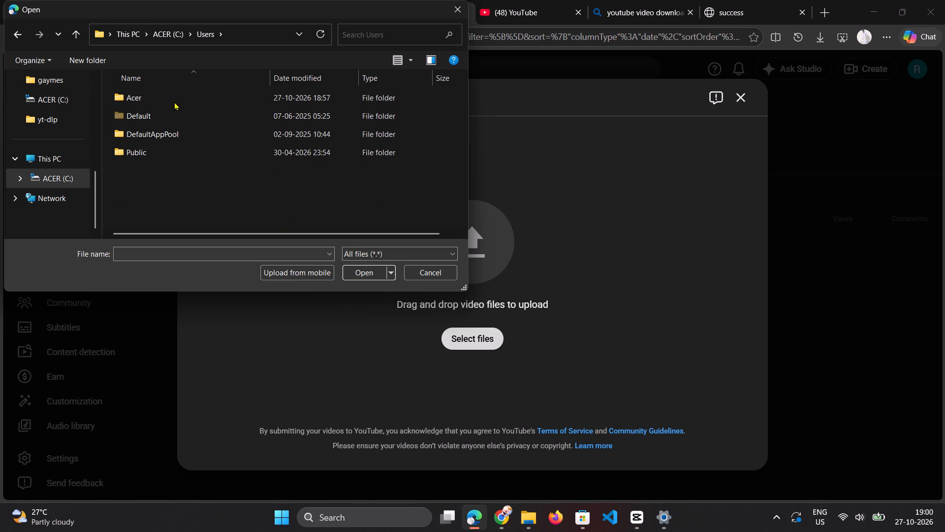
pyautogui.doubleClick(176, 93)
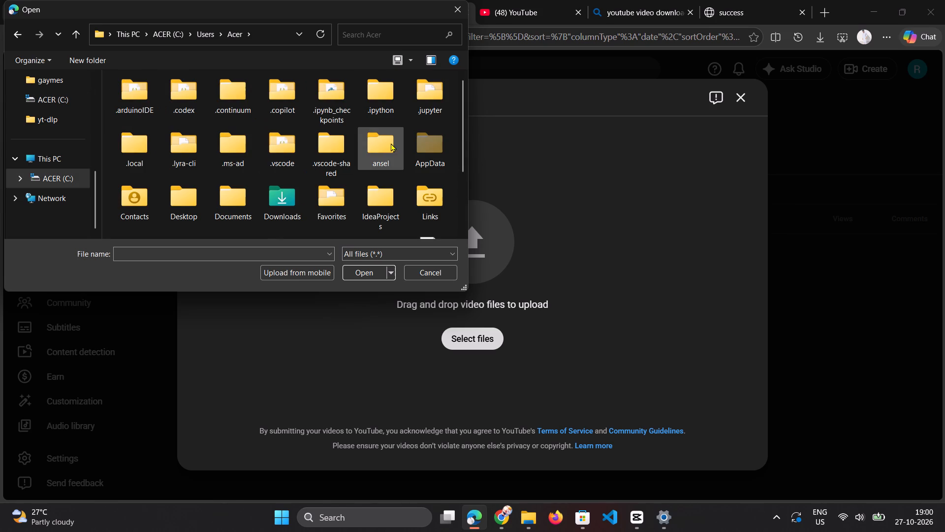
pyautogui.doubleClick(435, 150)
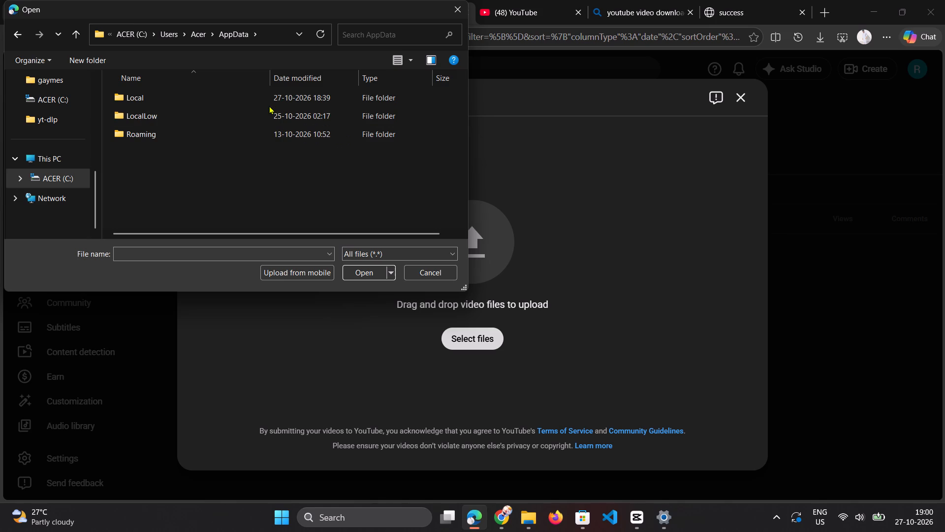
pyautogui.doubleClick(273, 97)
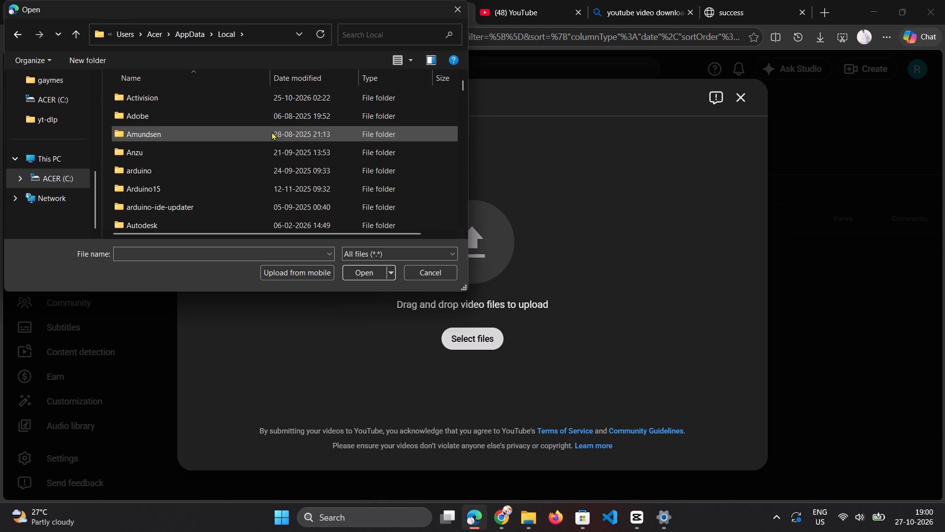
pyautogui.scroll(-2, 272, 133)
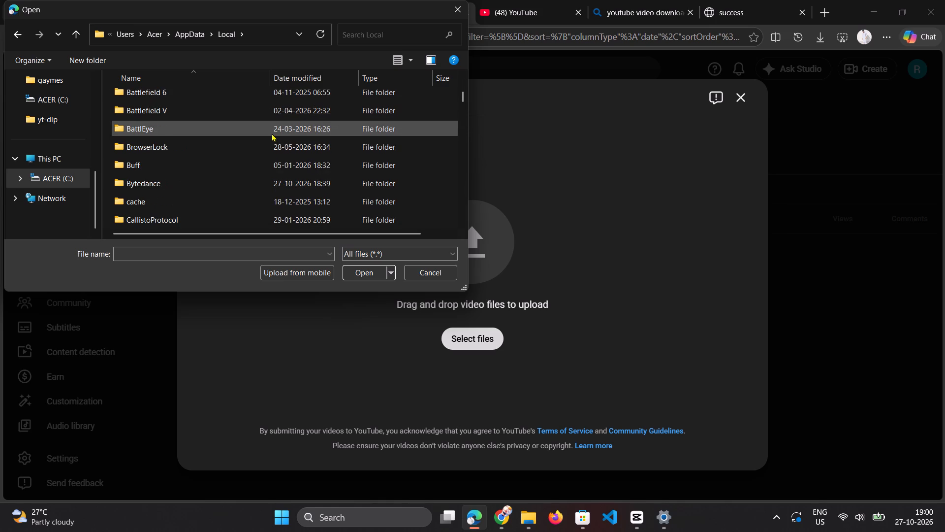
pyautogui.scroll(-1, 272, 133)
pyautogui.doubleClick(245, 162)
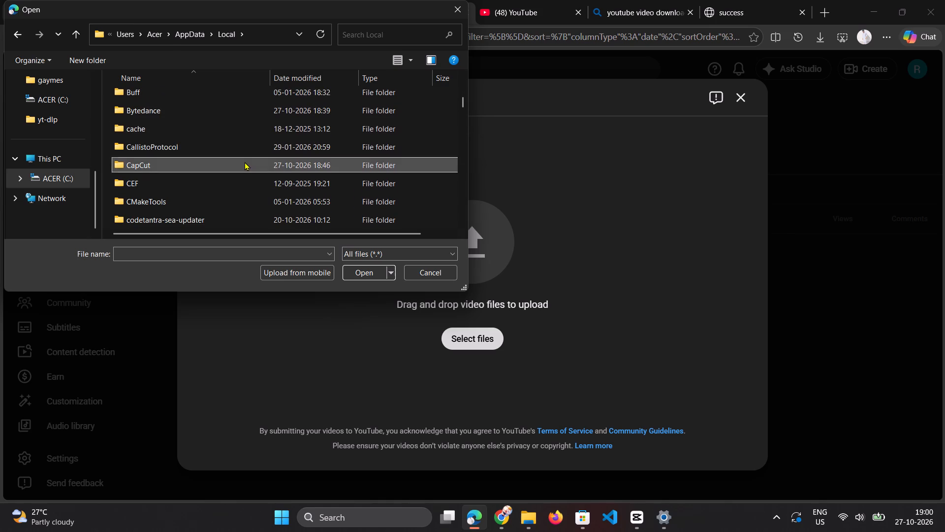
pyautogui.doubleClick(222, 133)
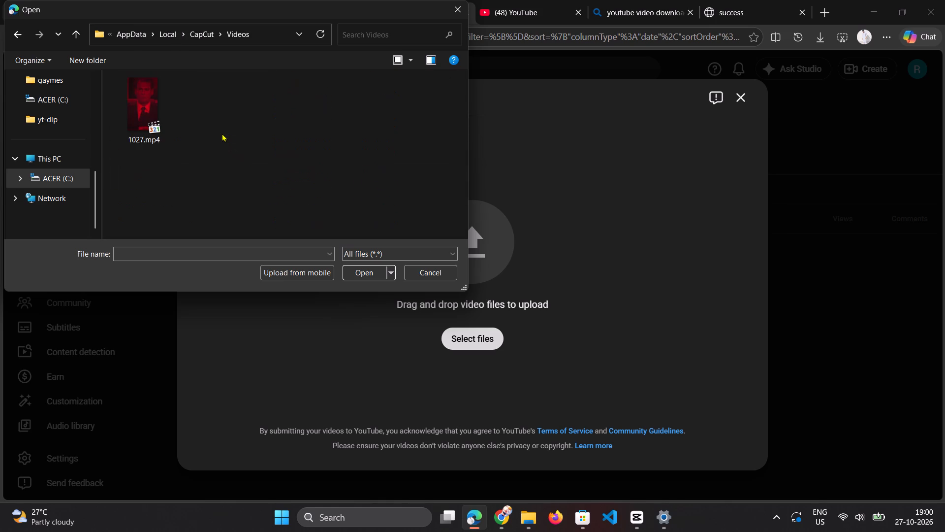
pyautogui.click(145, 113)
pyautogui.click(367, 274)
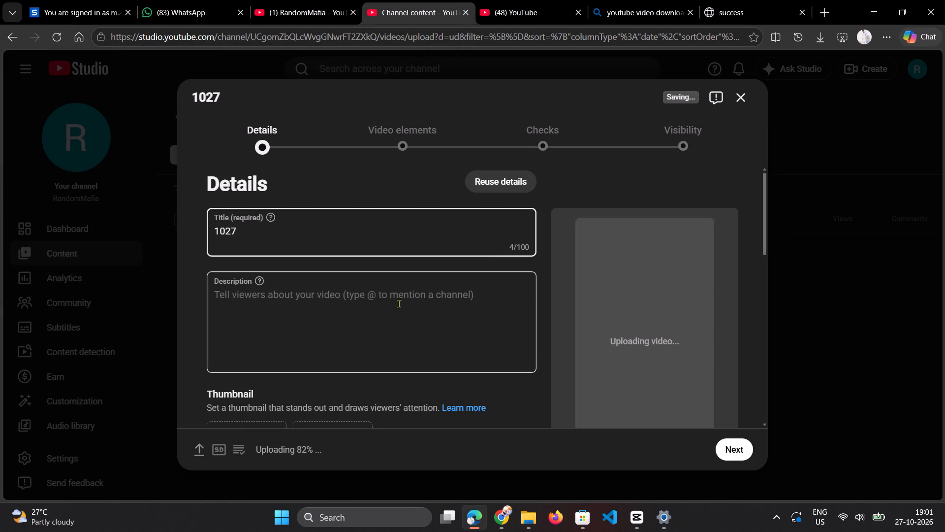
# Replace the uploaded video's title with "Death of Osama bin Laden".
pyautogui.click(376, 238)
pyautogui.press('BackSpace')
pyautogui.press('BackSpace')
pyautogui.press('BackSpace')
pyautogui.press('BackSpace')
pyautogui.press('BackSpace')
pyautogui.press('BackSpace')
pyautogui.press('BackSpace')
pyautogui.press('BackSpace')
pyautogui.press('BackSpace')
pyautogui.press('BackSpace')
pyautogui.press('BackSpace')
pyautogui.press('BackSpace')
pyautogui.press('BackSpace')
pyautogui.press('BackSpace')
pyautogui.press('BackSpace')
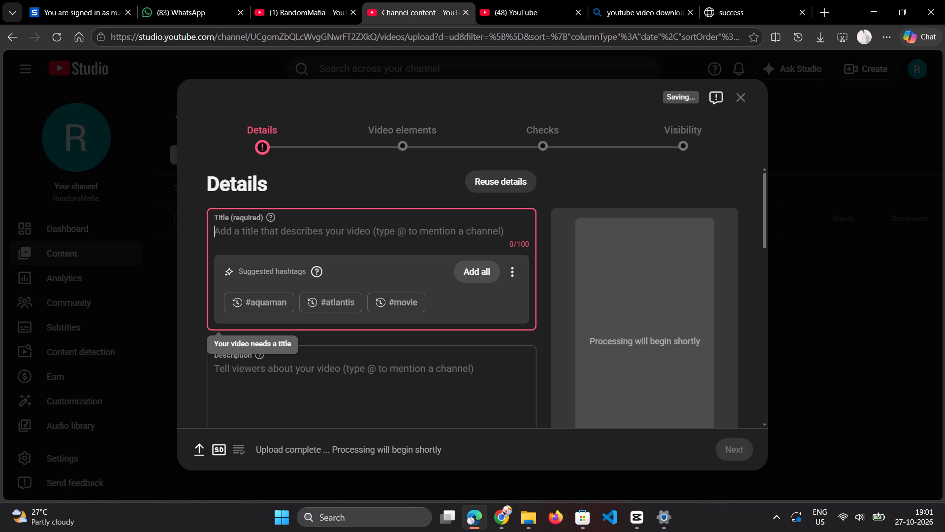
pyautogui.write('Death')
pyautogui.press('space')
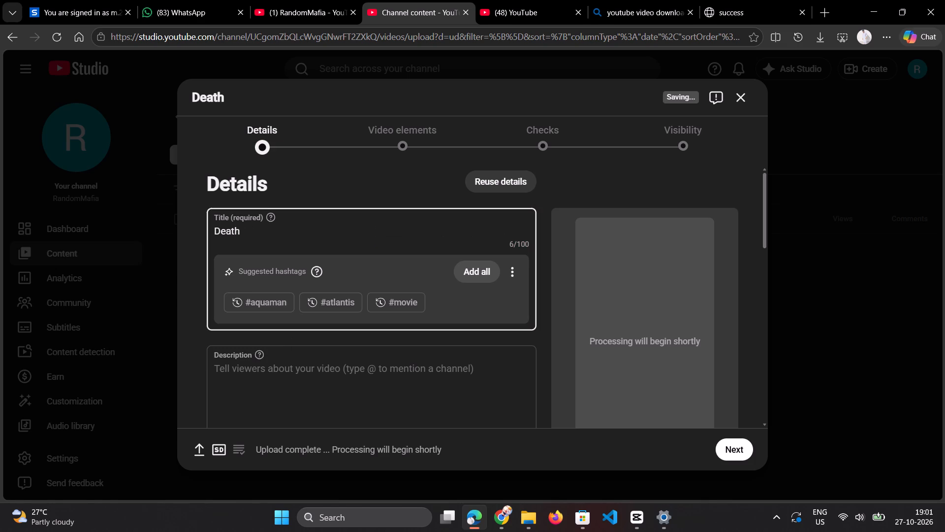
pyautogui.write('of')
pyautogui.press('space')
pyautogui.hotkey('shift', 'u')
pyautogui.press('BackSpace')
pyautogui.write('Osama')
pyautogui.press('space')
pyautogui.write('bin')
pyautogui.press('space')
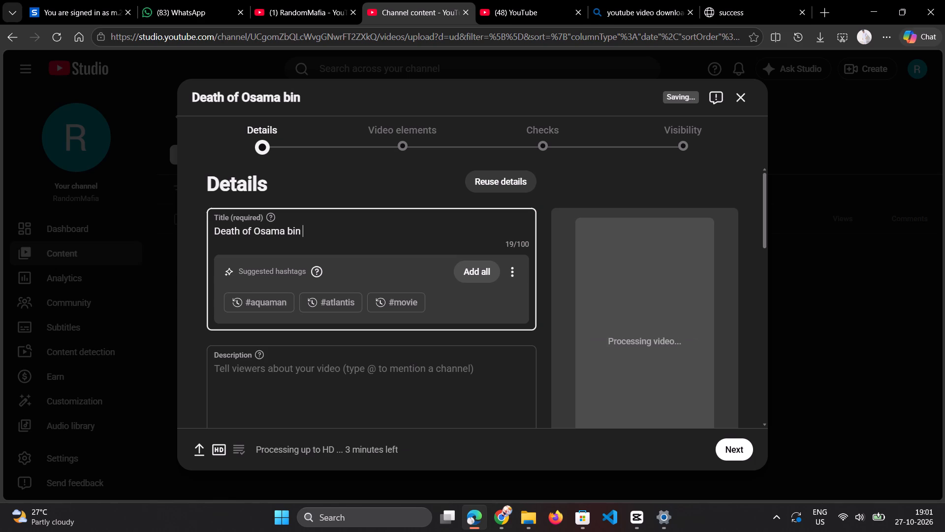
pyautogui.write('Laden')
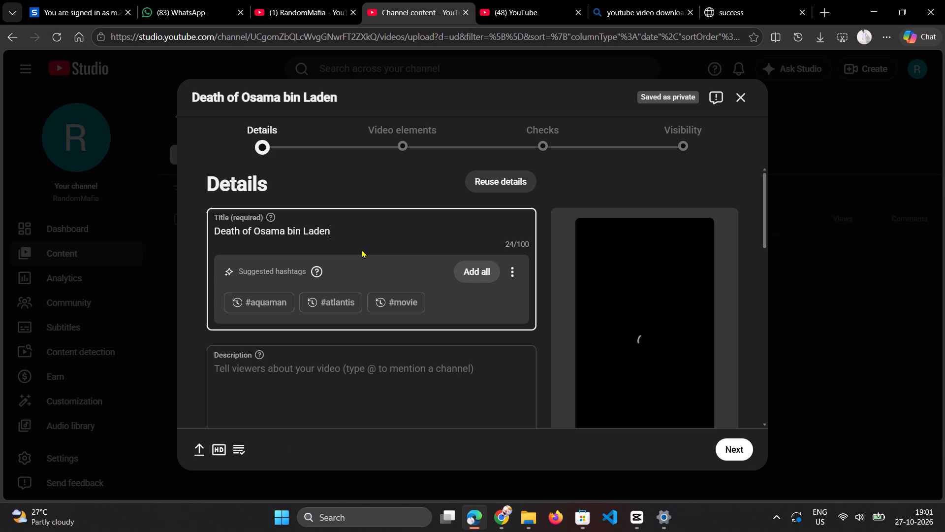
# Extend the end of the video title with "by Raj Shamani".
pyautogui.press('space')
pyautogui.write('by')
pyautogui.press('space')
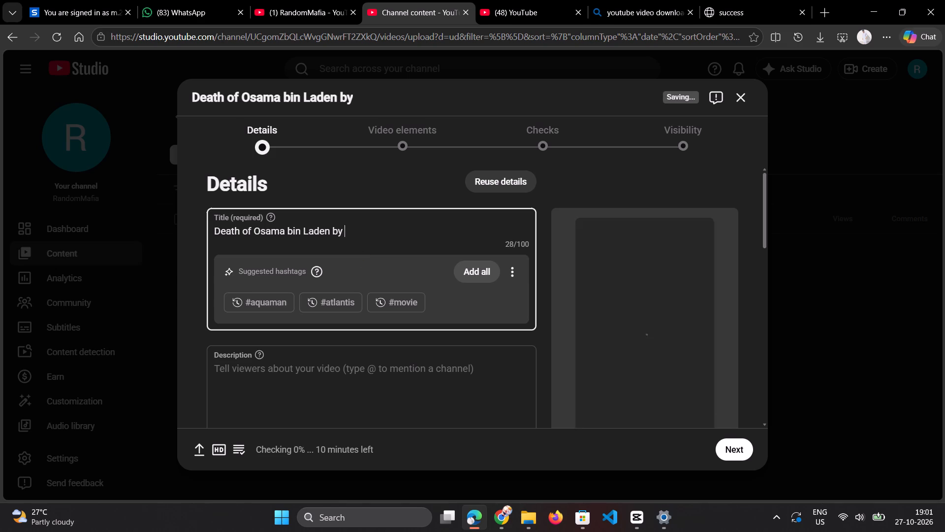
pyautogui.write('Raj Shaman')
pyautogui.press('i')
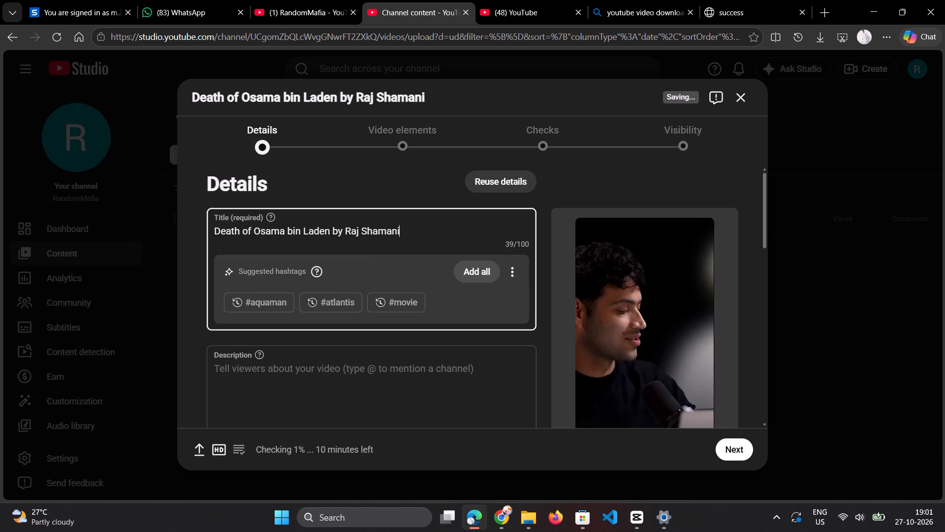
# Insert ", podcast" after "Laden" in the video title so it reads "Death of Osama bin Laden, podcast by Raj Shamani".
pyautogui.press('Left')
pyautogui.press('Left')
pyautogui.press('Left')
pyautogui.press('Left')
pyautogui.press('Left')
pyautogui.press('Left')
pyautogui.press('Left')
pyautogui.press('Left')
pyautogui.press('Left')
pyautogui.press('Left')
pyautogui.press('Left')
pyautogui.press('Left')
pyautogui.press('Left')
pyautogui.press('Left')
pyautogui.press('Left')
pyautogui.write(',')
pyautogui.press('space')
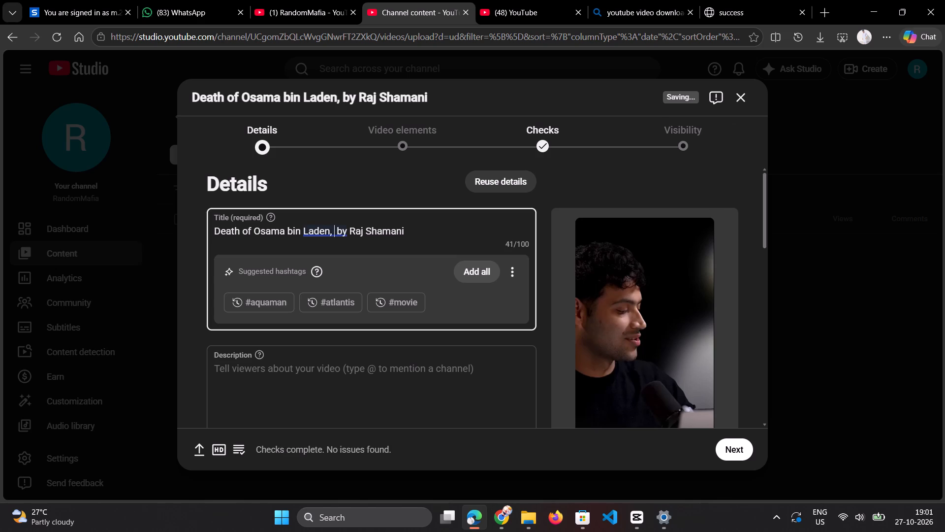
pyautogui.hotkey('shift', 'p')
pyautogui.press('BackSpace')
pyautogui.write('podcas')
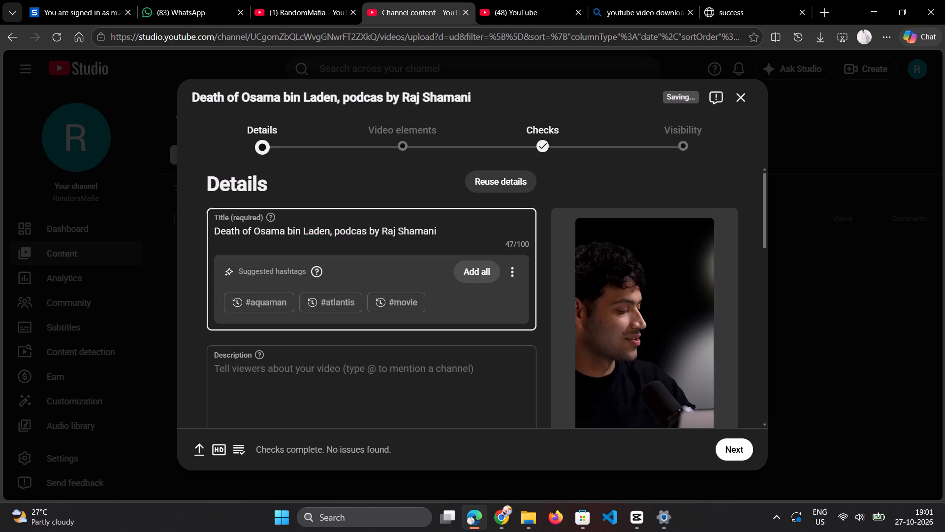
pyautogui.press('t')
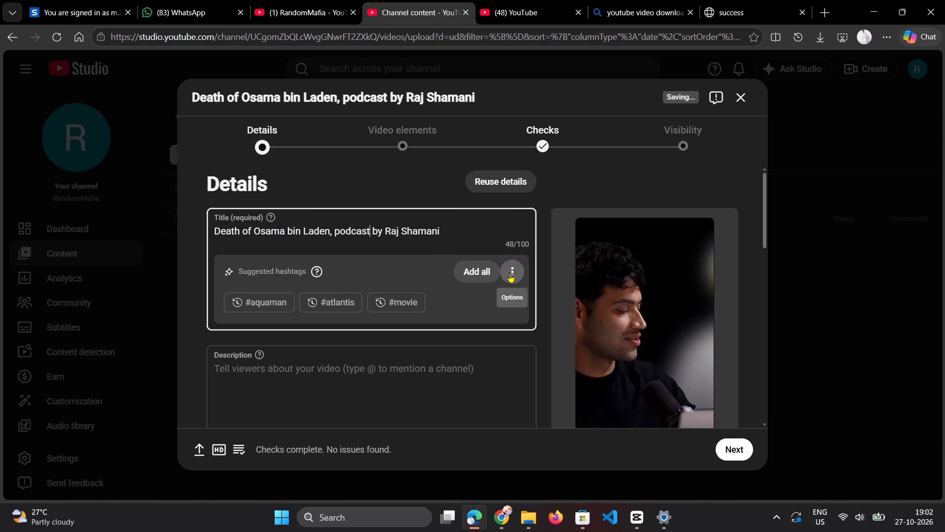
# Dismiss the suggested hashtags under the video title.
pyautogui.click(316, 267)
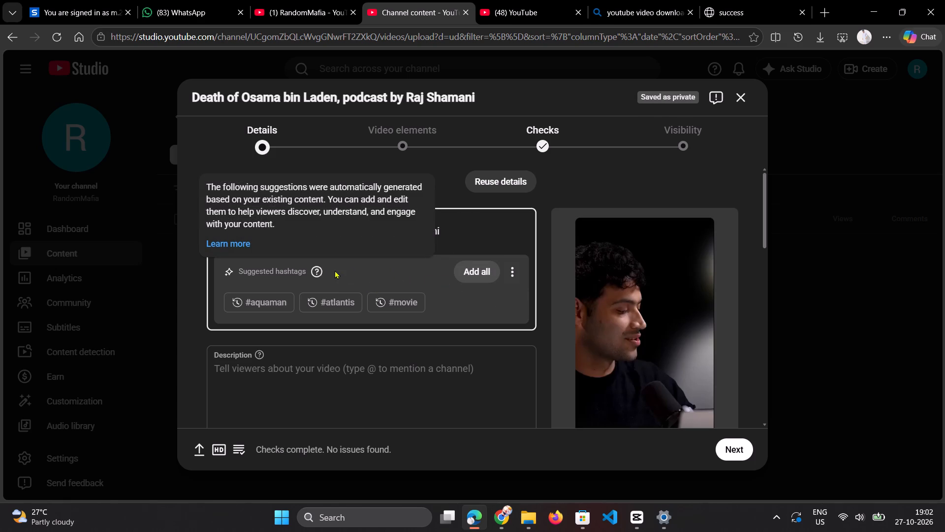
pyautogui.click(379, 274)
pyautogui.click(509, 272)
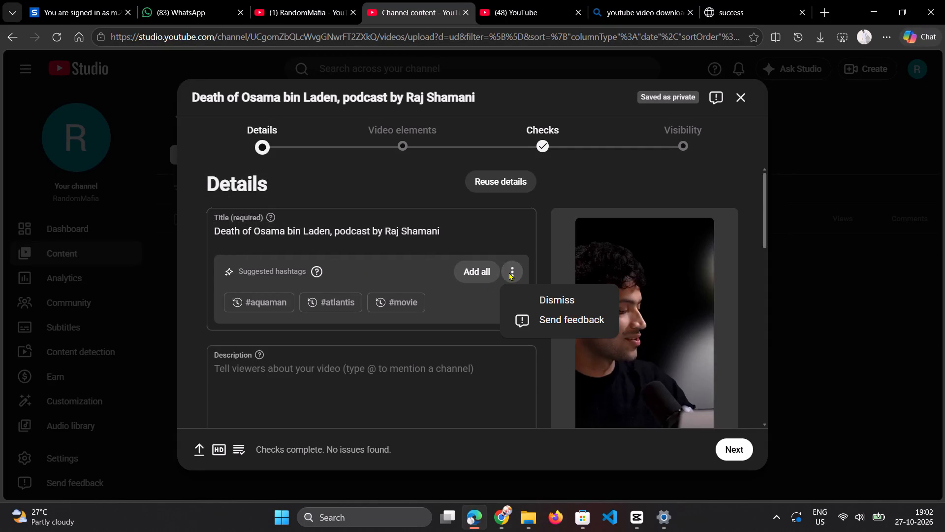
pyautogui.click(524, 292)
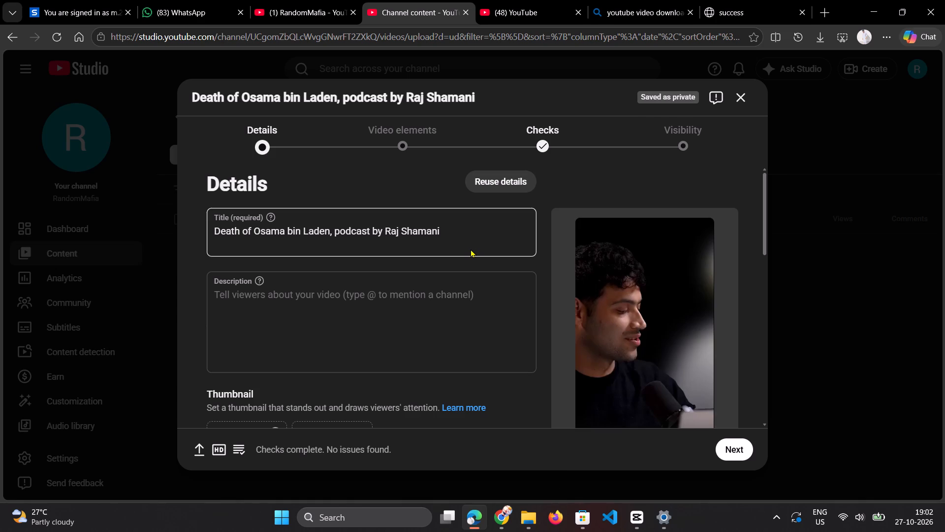
pyautogui.click(458, 287)
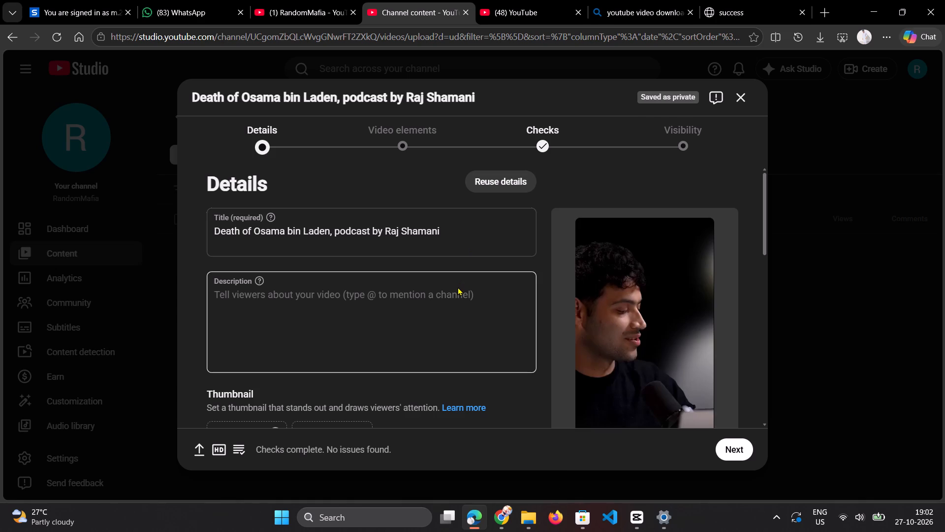
pyautogui.click(434, 319)
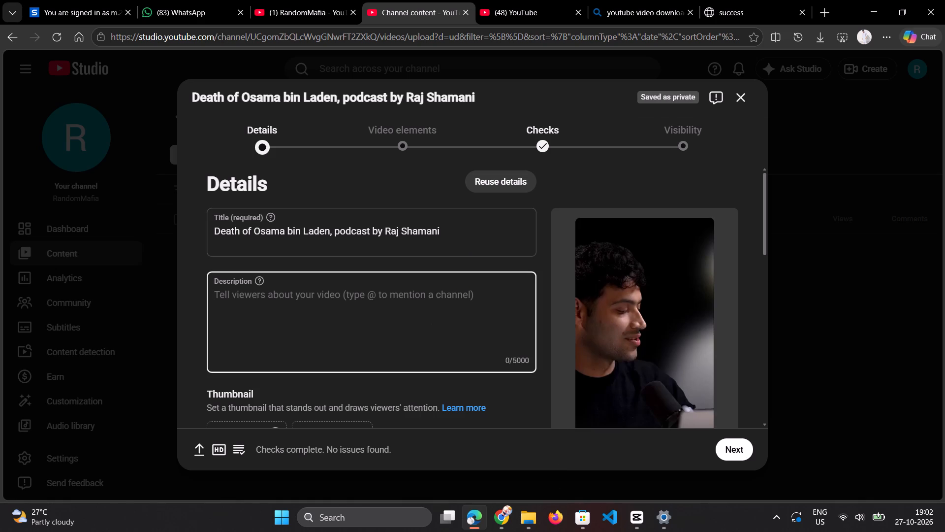
pyautogui.hotkey('shift', '@')
pyautogui.hotkey('shift', 'e')
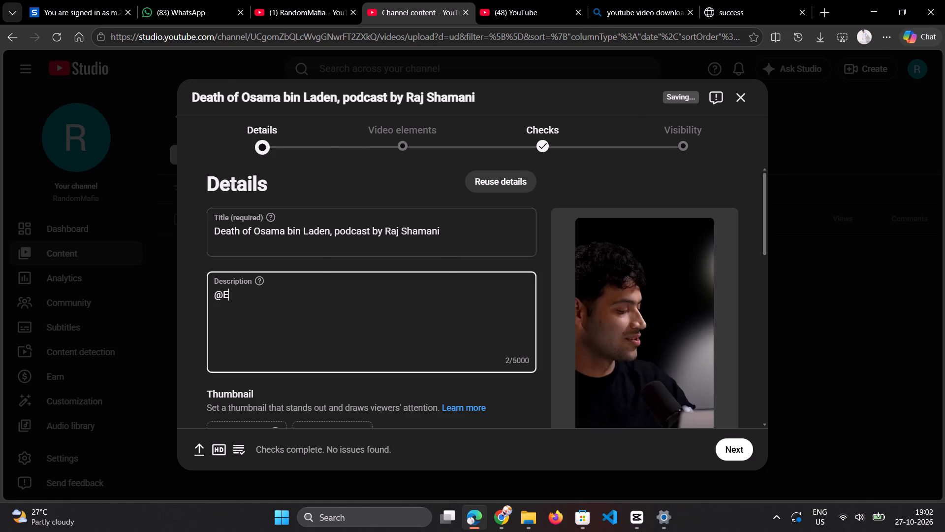
pyautogui.press('BackSpace')
pyautogui.hotkey('shift', 'r')
pyautogui.write('aj')
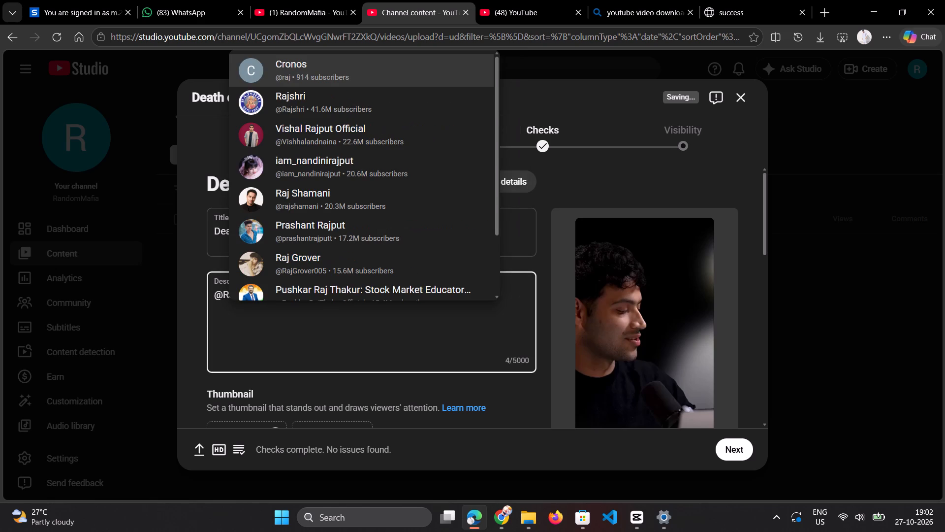
pyautogui.click(355, 210)
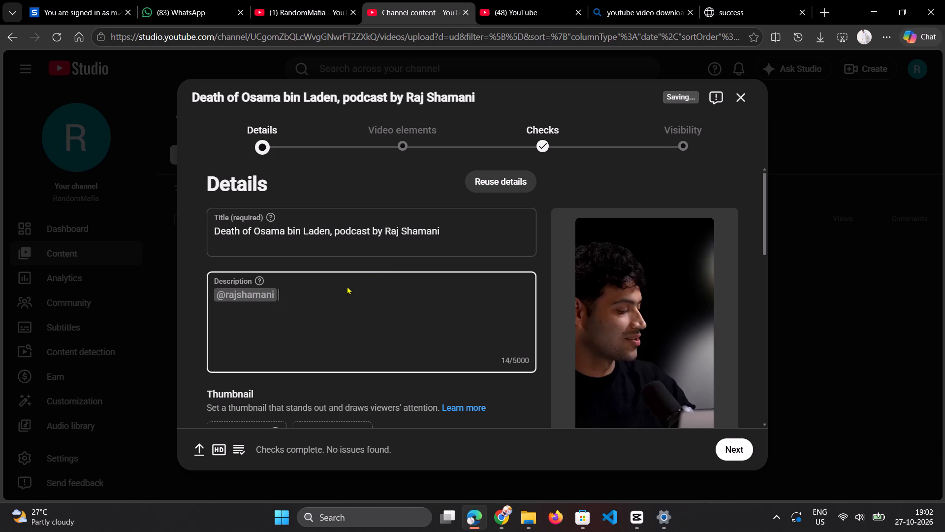
pyautogui.press('Left')
pyautogui.press('Left')
pyautogui.press('Left')
pyautogui.press('Left')
pyautogui.press('Left')
pyautogui.press('Left')
pyautogui.press('Left')
pyautogui.press('Left')
pyautogui.press('Left')
pyautogui.press('Left')
pyautogui.press('Left')
pyautogui.press('Left')
pyautogui.press('Left')
pyautogui.press('Left')
pyautogui.press('Left')
pyautogui.write('content')
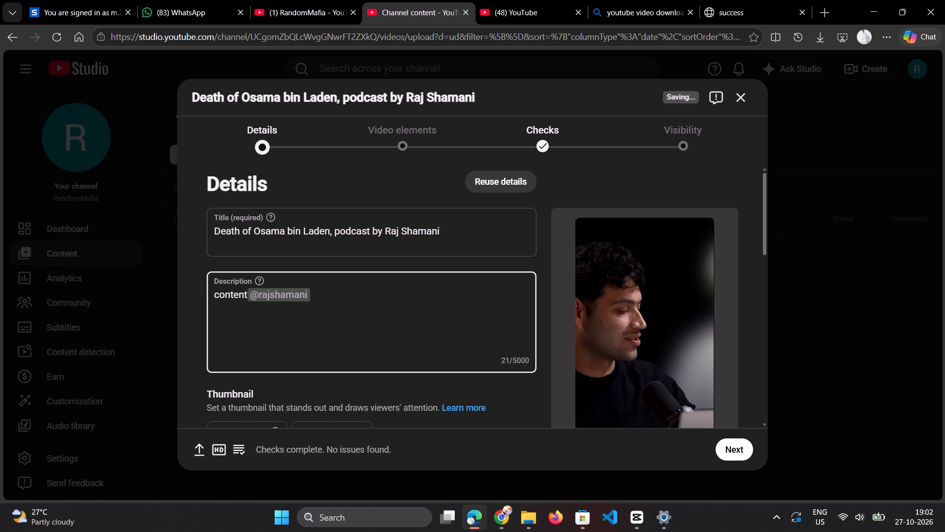
pyautogui.press('space')
pyautogui.write('owner')
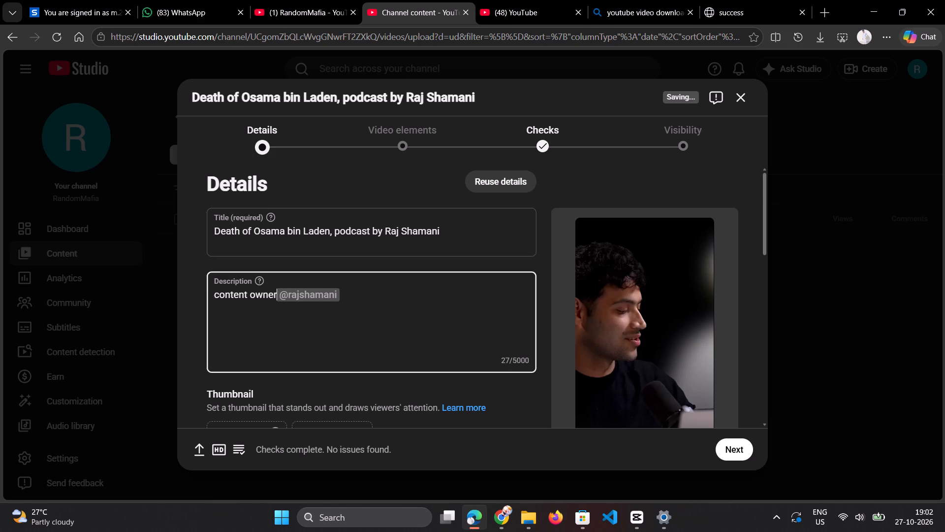
pyautogui.write(':')
pyautogui.press('space')
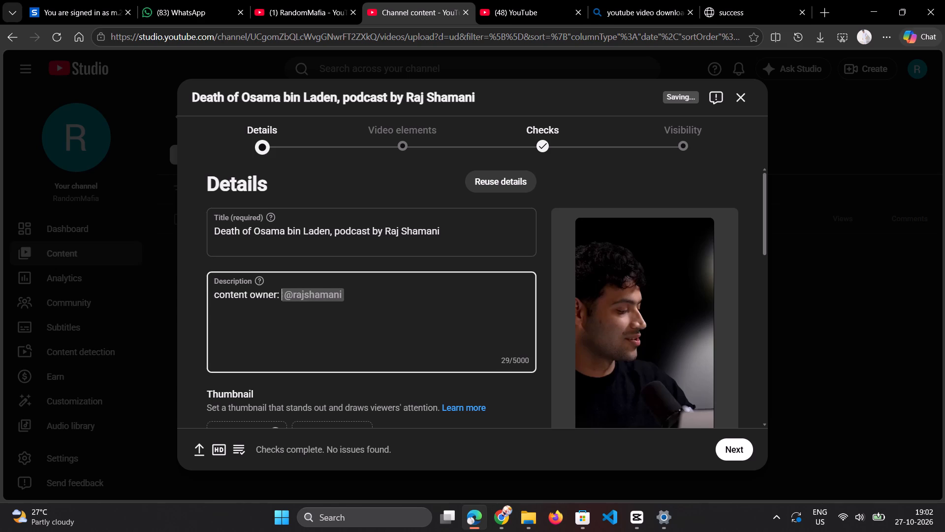
# End the video title with a period and append the suggested hashtag #osamabinladen.
pyautogui.click(459, 231)
pyautogui.press('.')
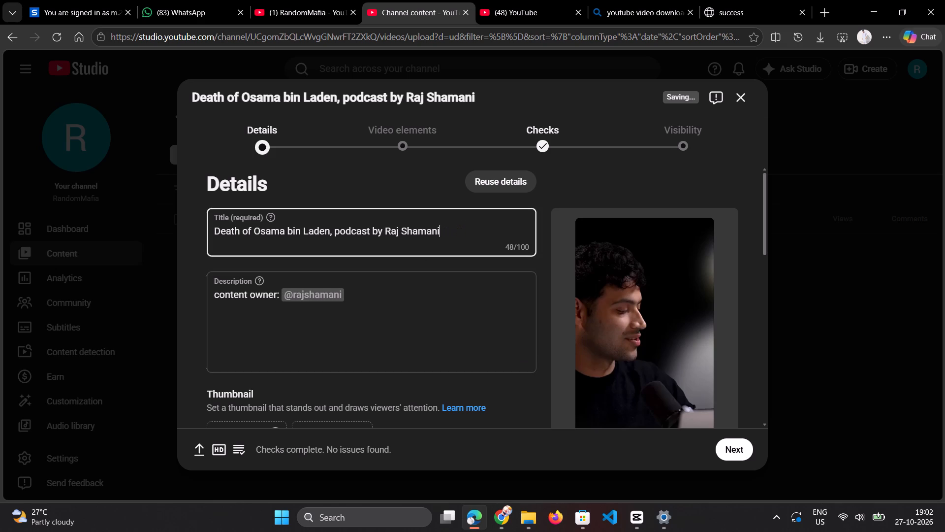
pyautogui.hotkey('shift', 'Return')
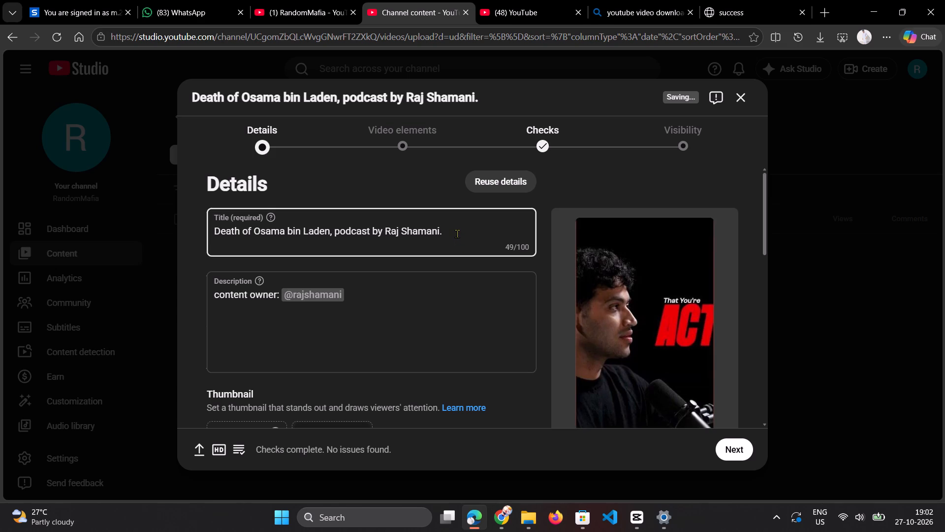
pyautogui.press('space')
pyautogui.hotkey('shift', '#')
pyautogui.hotkey('shift', 'o')
pyautogui.write('sama')
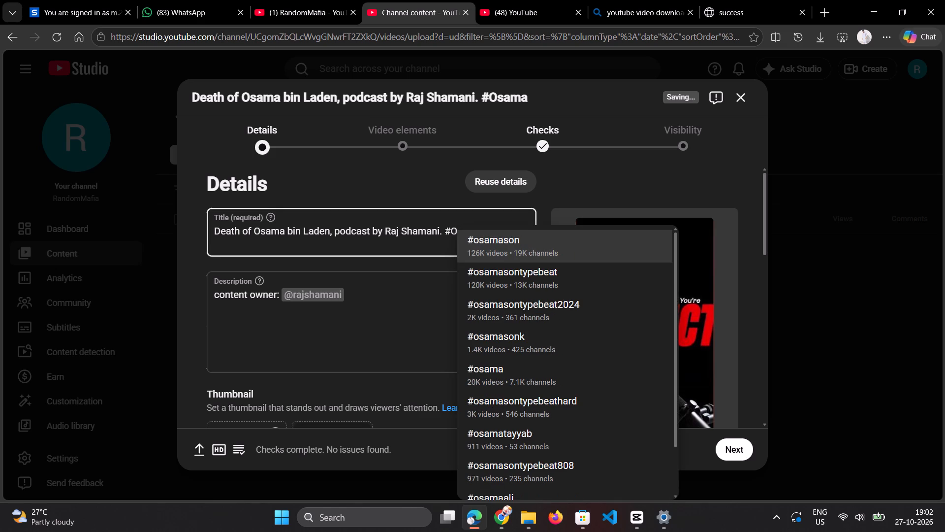
pyautogui.write('bi')
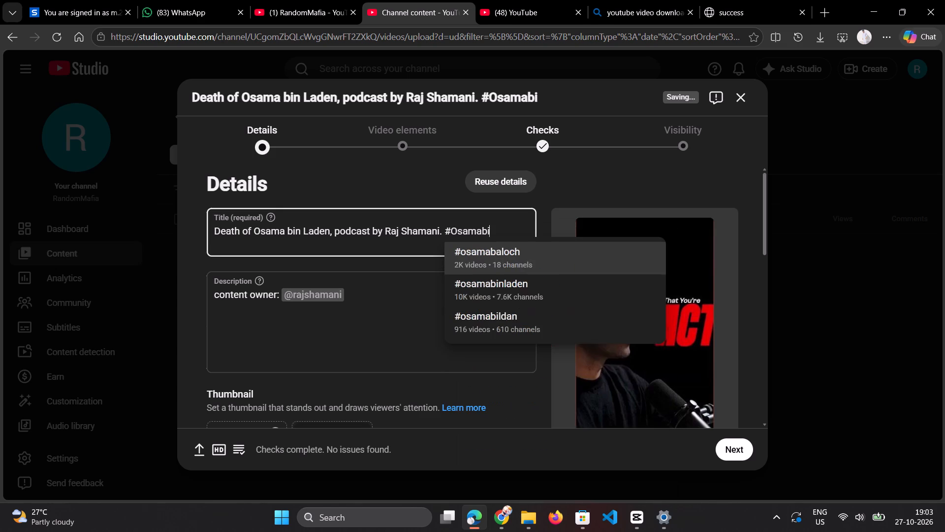
pyautogui.press('Return')
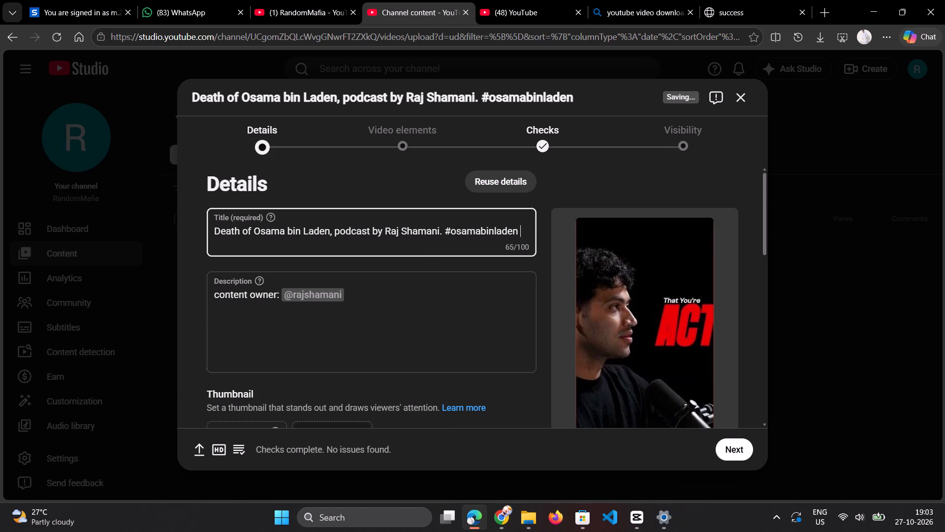
# Add the hashtag #terrorist after #osamabinladen in the video title.
pyautogui.hotkey('shift', '#')
pyautogui.write('osama')
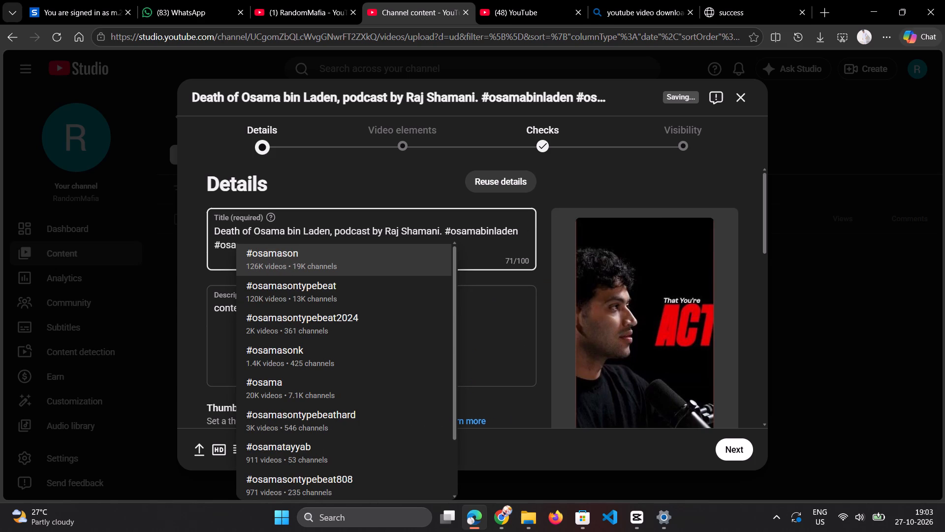
pyautogui.press('BackSpace')
pyautogui.press('BackSpace')
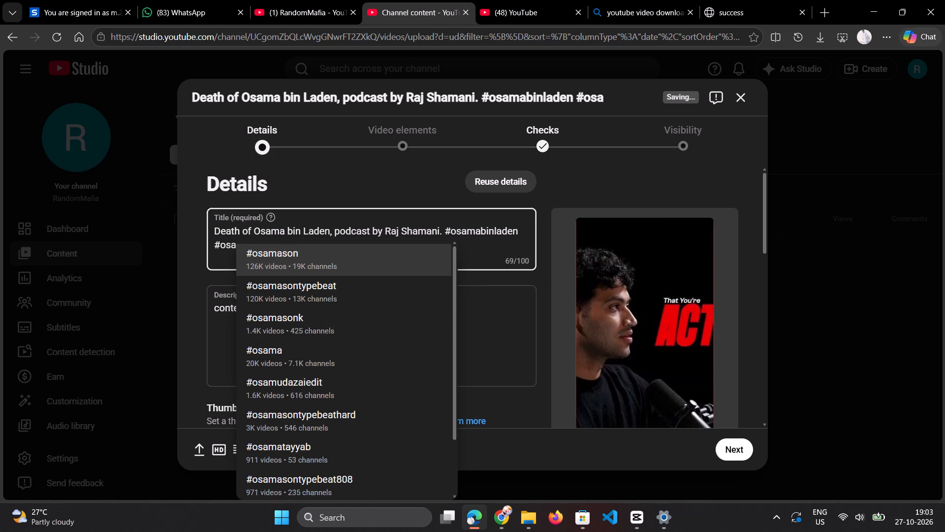
pyautogui.press('BackSpace')
pyautogui.press('BackSpace')
pyautogui.press('BackSpace')
pyautogui.write('te')
pyautogui.write('rror')
pyautogui.write('ist')
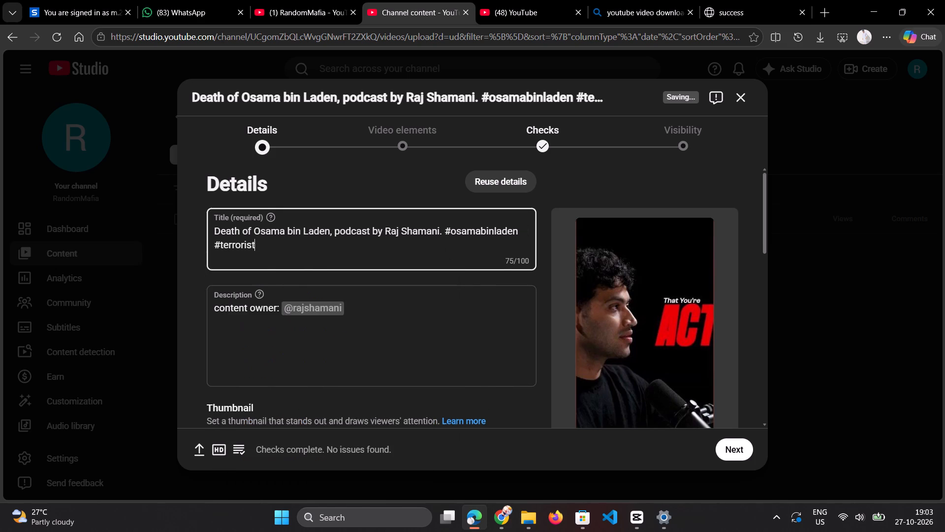
pyautogui.press('space')
# Append the hashtags #latest, #podcast and #viral to the end of the video title.
pyautogui.write('#')
pyautogui.write('latest')
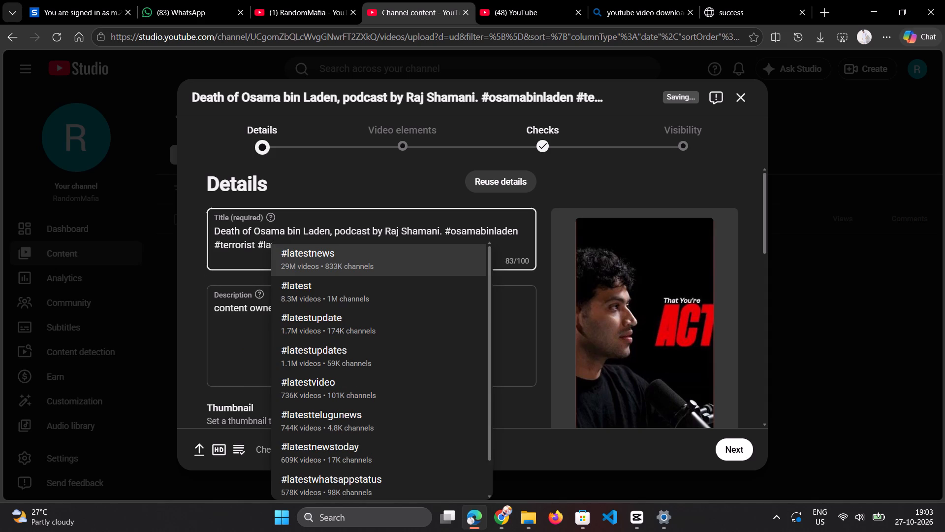
pyautogui.press('space')
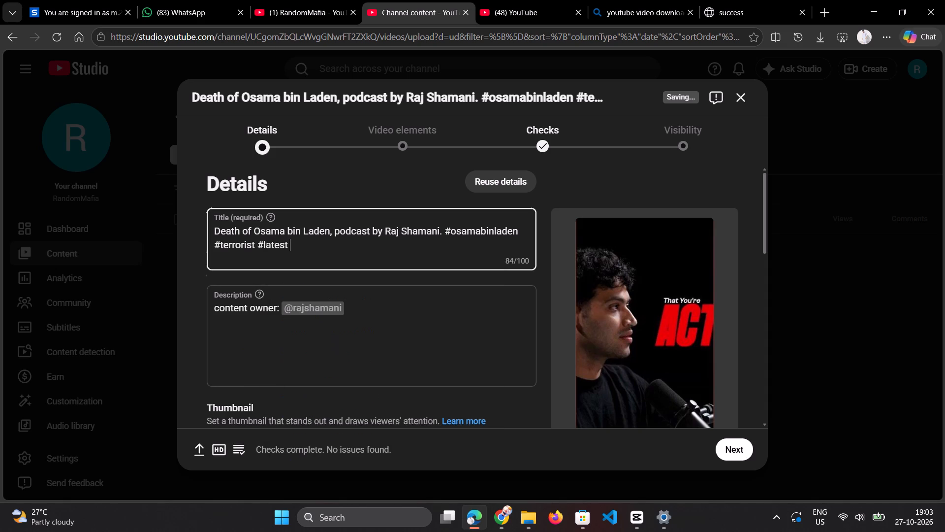
pyautogui.hotkey('shift', '#')
pyautogui.write('podcas')
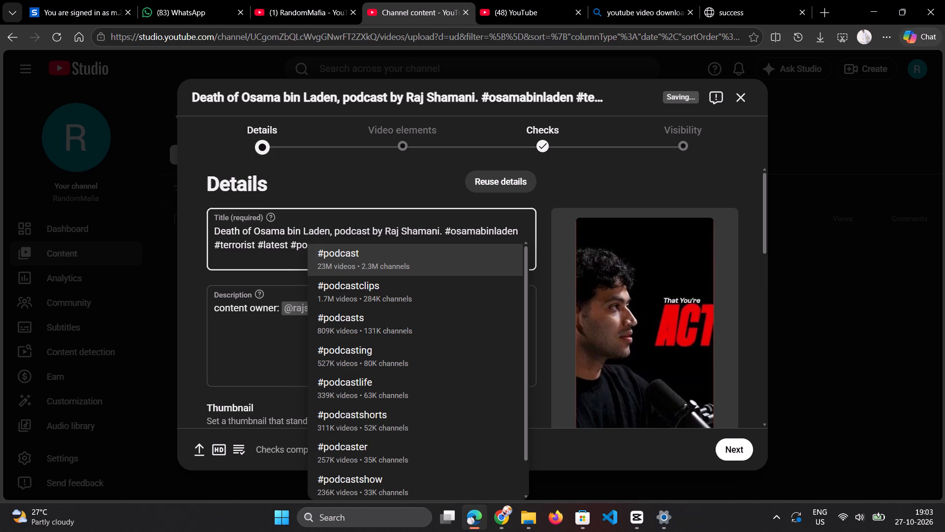
pyautogui.press('Return')
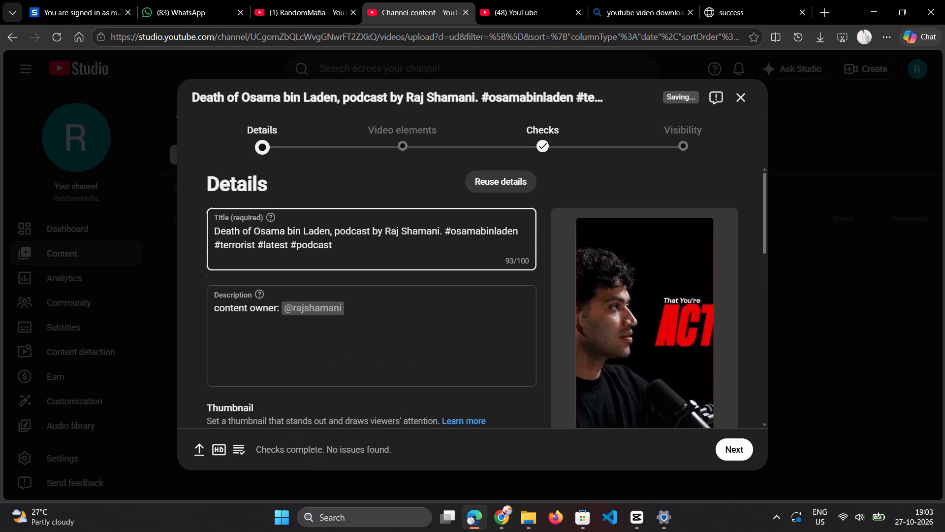
pyautogui.hotkey('shift', '#')
pyautogui.write('viral')
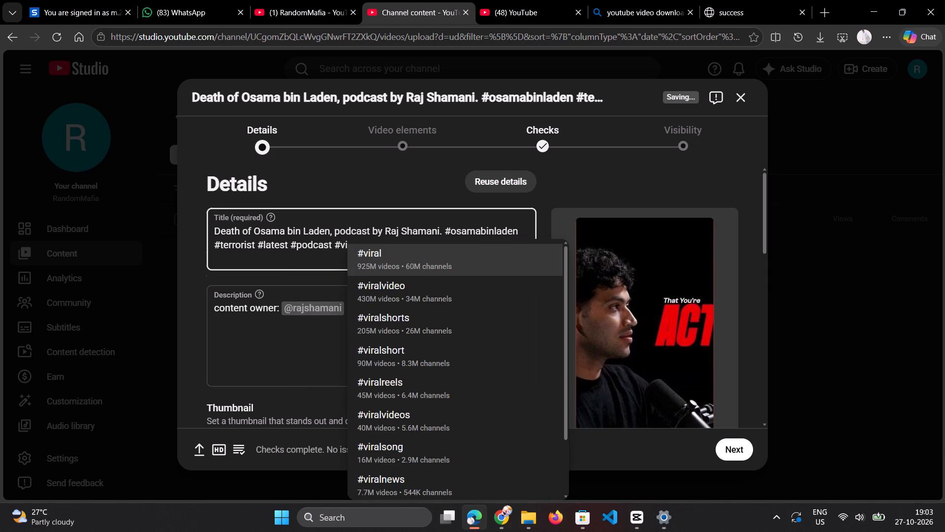
pyautogui.press('Return')
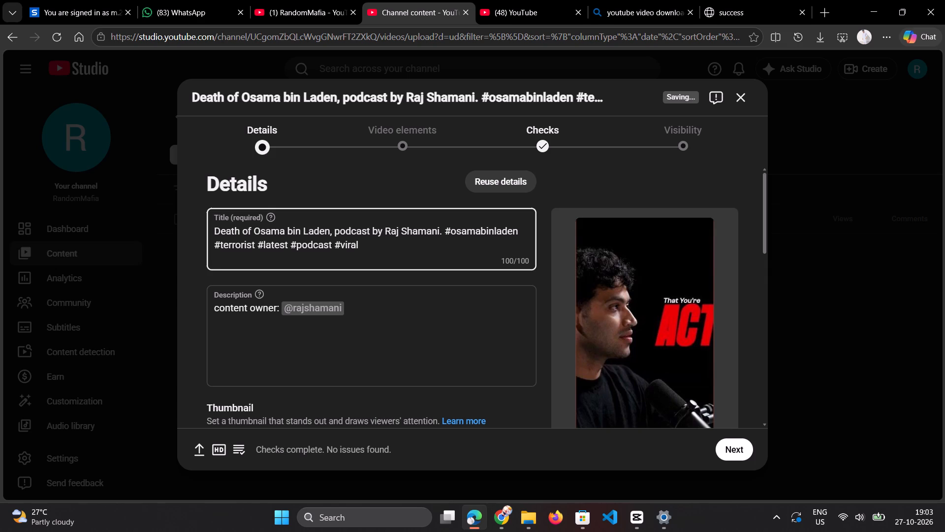
# Append the hashtag #rajshamani to the end of the video title.
pyautogui.hotkey('shift', '#')
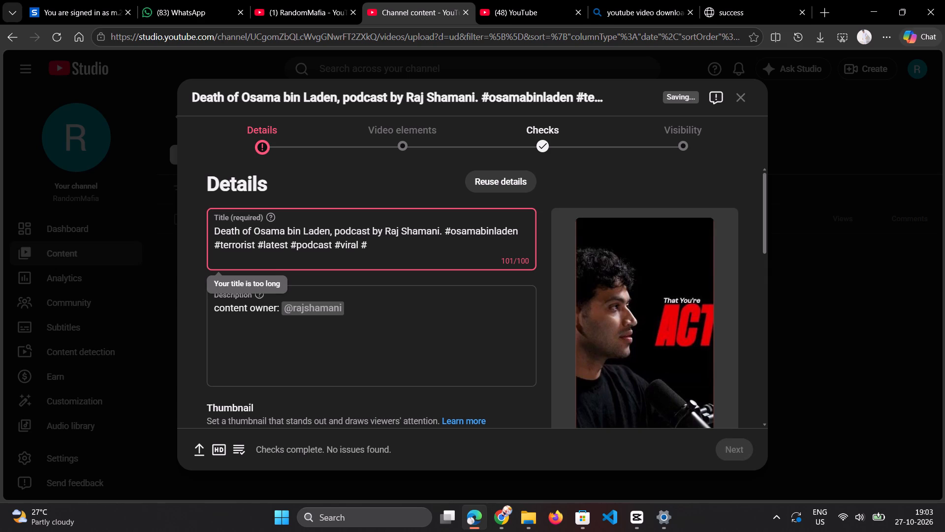
pyautogui.hotkey('shift', 'r')
pyautogui.press('BackSpace')
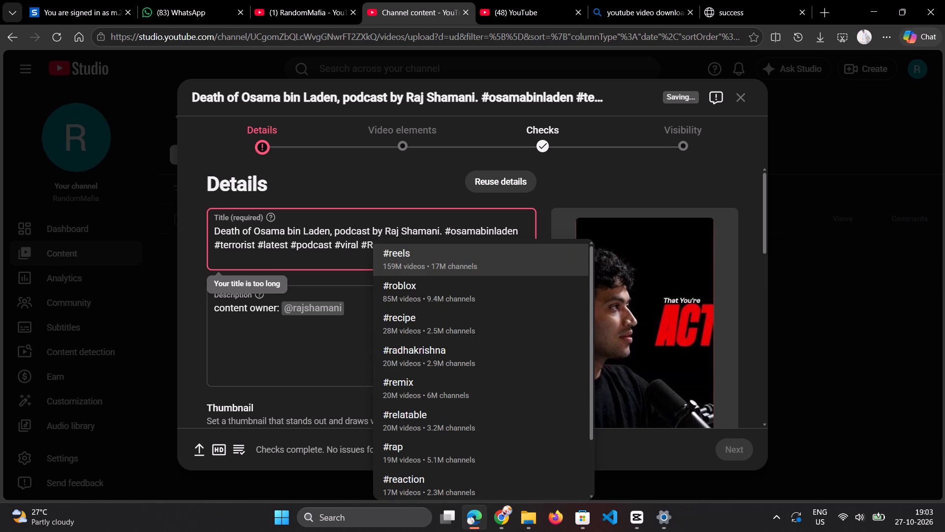
pyautogui.write('rajshamani')
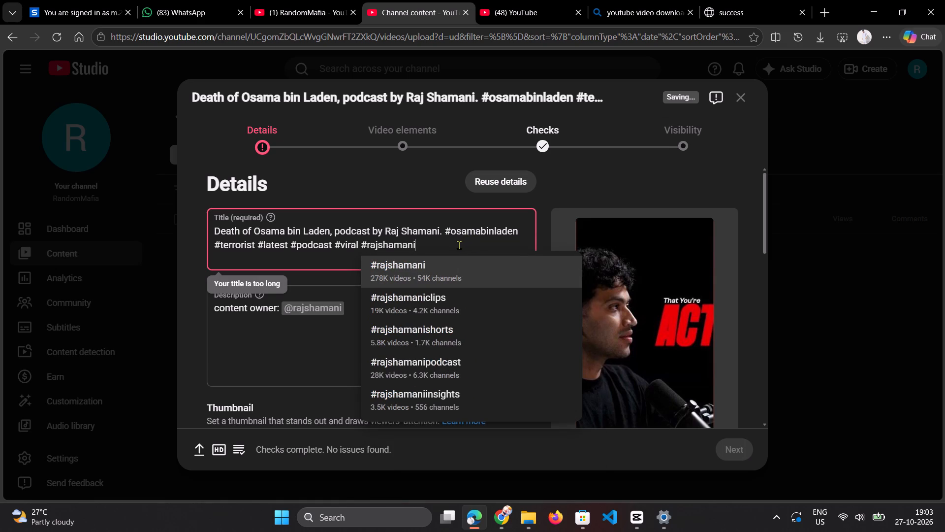
pyautogui.click(347, 278)
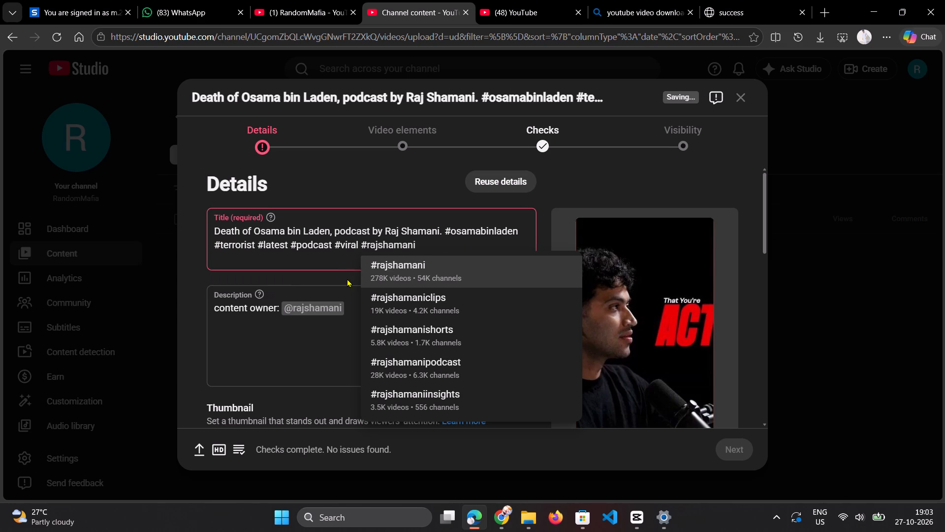
# Look through the remaining Details sections, from the thumbnail down to the audience and age restriction settings.
pyautogui.scroll(-3, 370, 303)
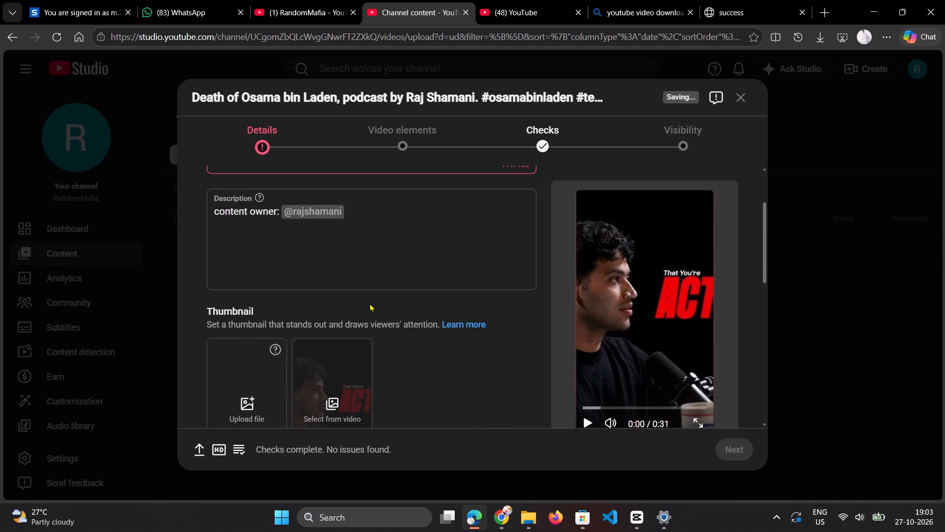
pyautogui.scroll(-1, 370, 303)
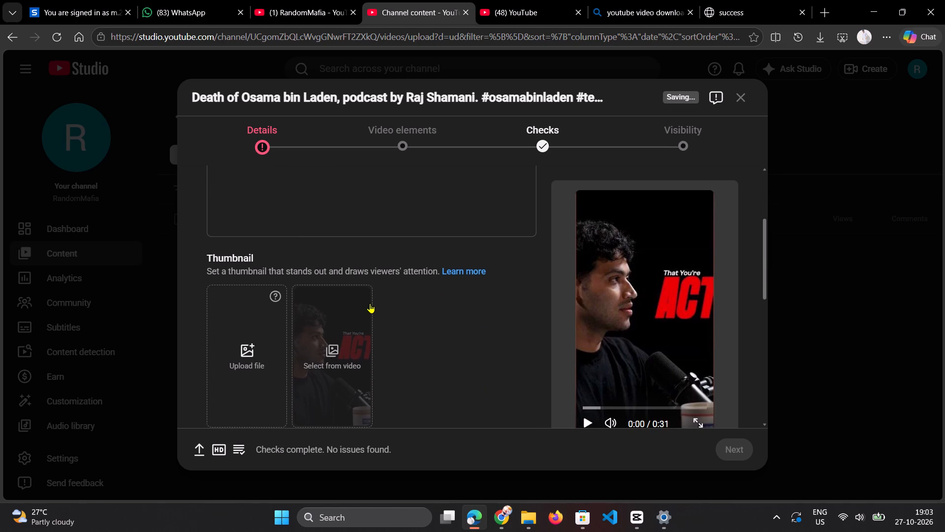
pyautogui.scroll(-2, 370, 303)
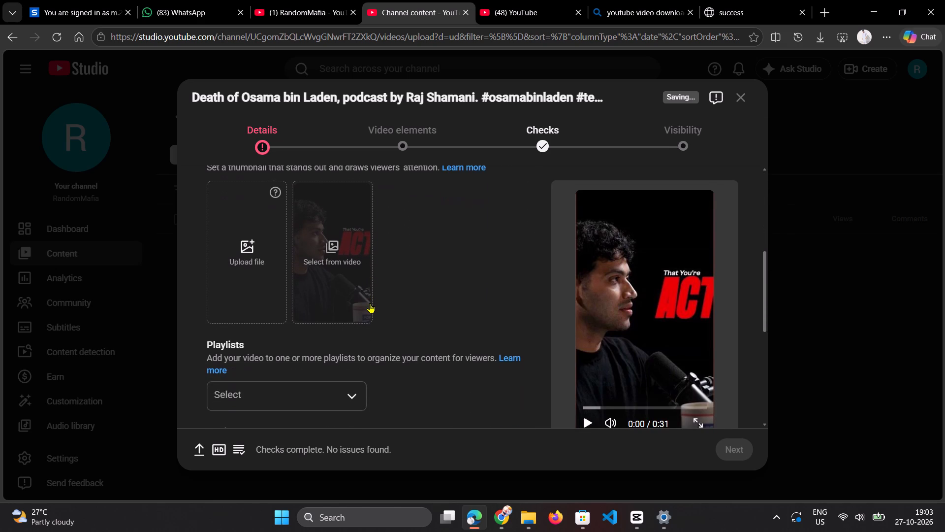
pyautogui.scroll(-3, 370, 303)
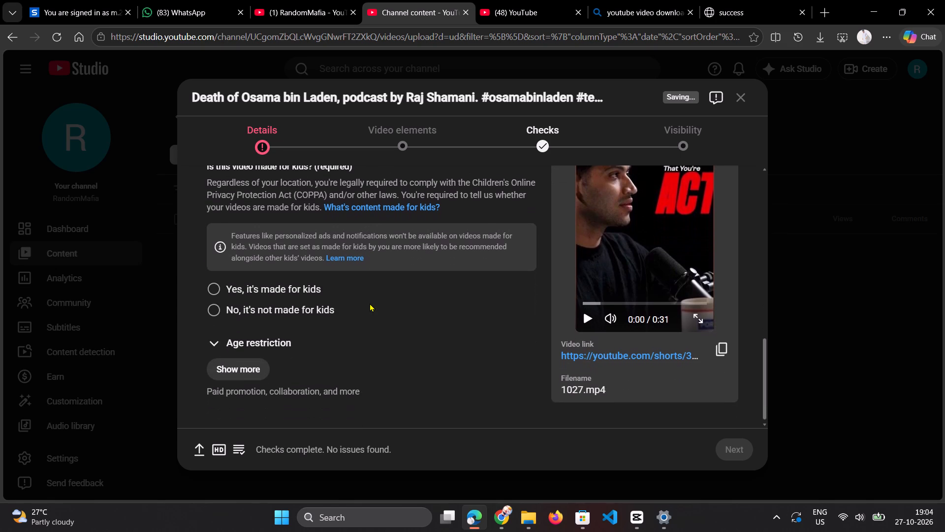
pyautogui.scroll(-1, 370, 303)
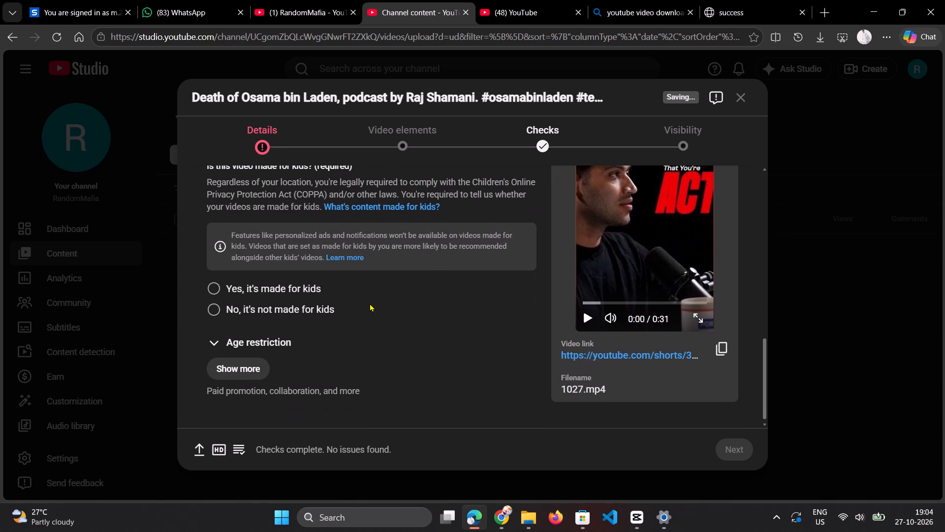
# Shorten the video title by deleting the hashtag #latest.
pyautogui.scroll(4, 370, 303)
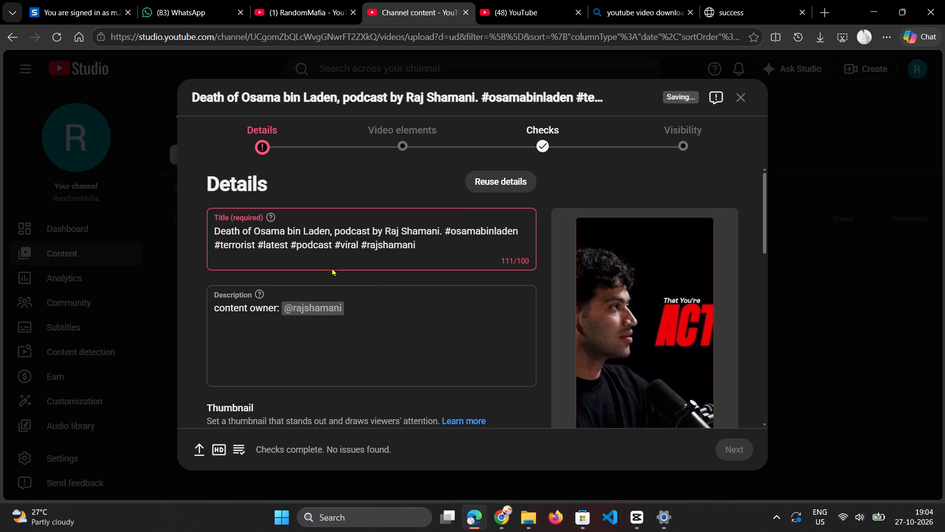
pyautogui.click(289, 246)
pyautogui.press('BackSpace')
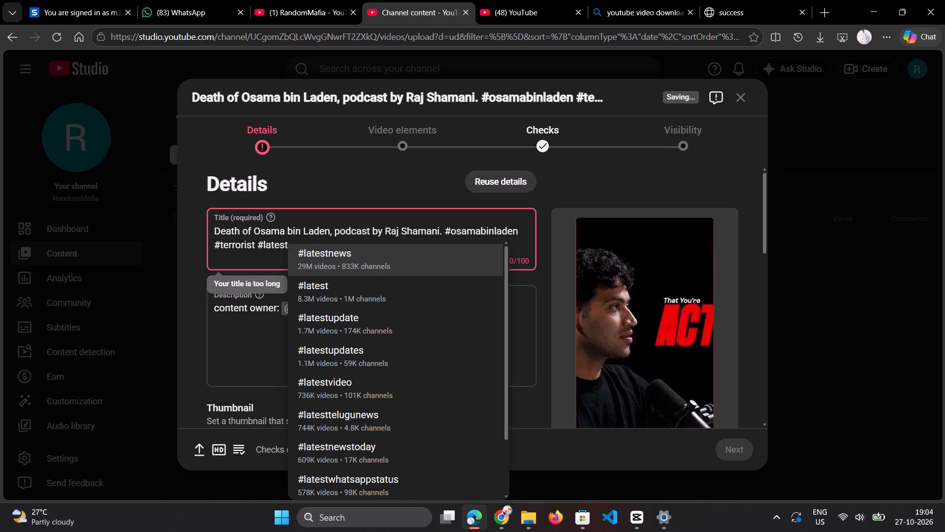
pyautogui.press('BackSpace')
pyautogui.press('BackSpace')
pyautogui.press('BackSpace')
pyautogui.press('BackSpace')
pyautogui.press('BackSpace')
pyautogui.press('BackSpace')
pyautogui.press('BackSpace')
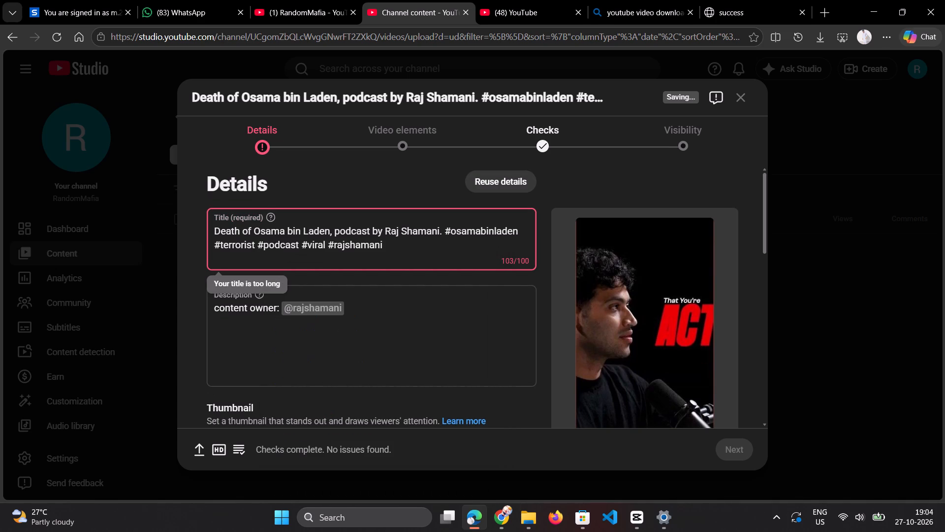
pyautogui.click(334, 273)
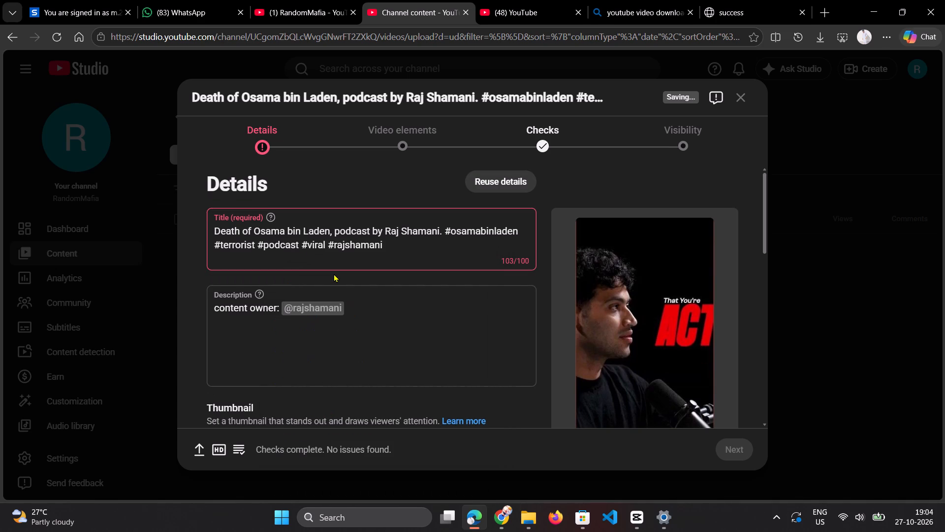
# Delete the hashtag #terrorist from the video title, keeping a space between #osamabinladen and #podcast.
pyautogui.scroll(-1, 334, 273)
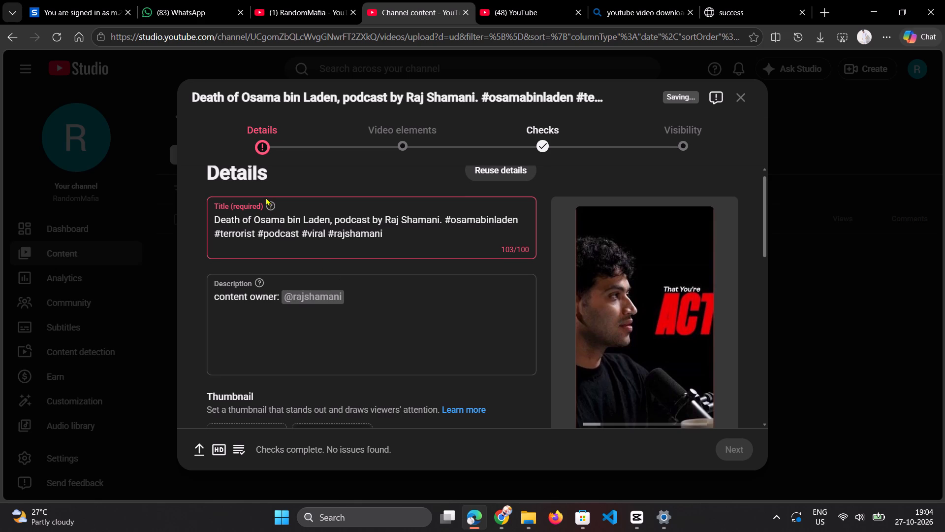
pyautogui.click(266, 199)
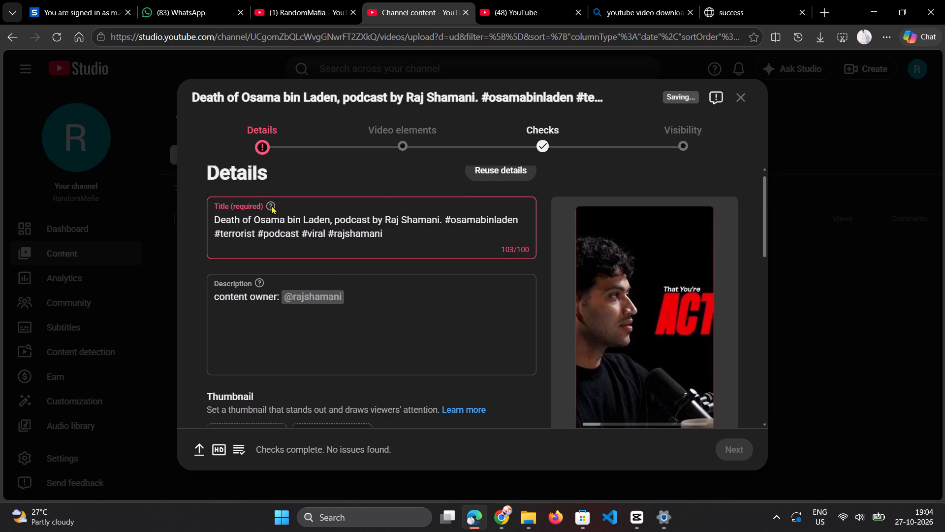
pyautogui.click(272, 205)
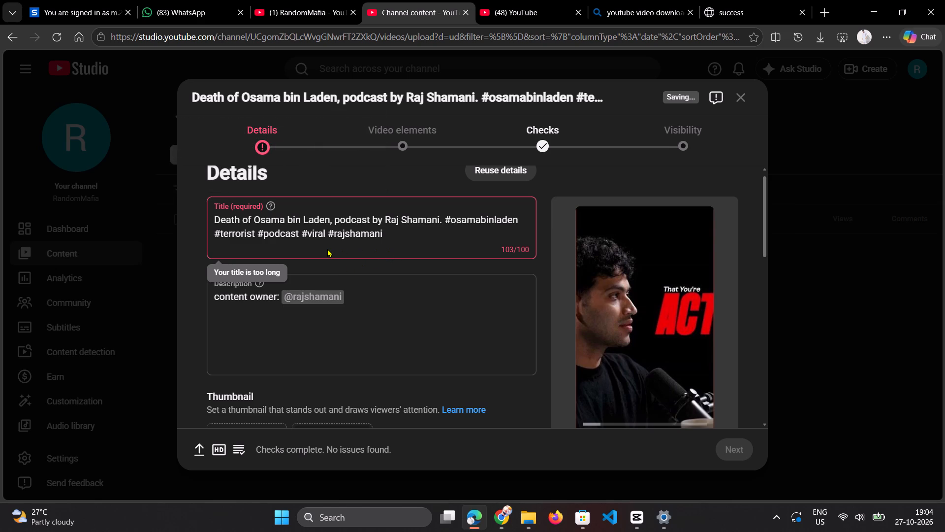
pyautogui.click(256, 233)
pyautogui.press('BackSpace')
pyautogui.press('BackSpace')
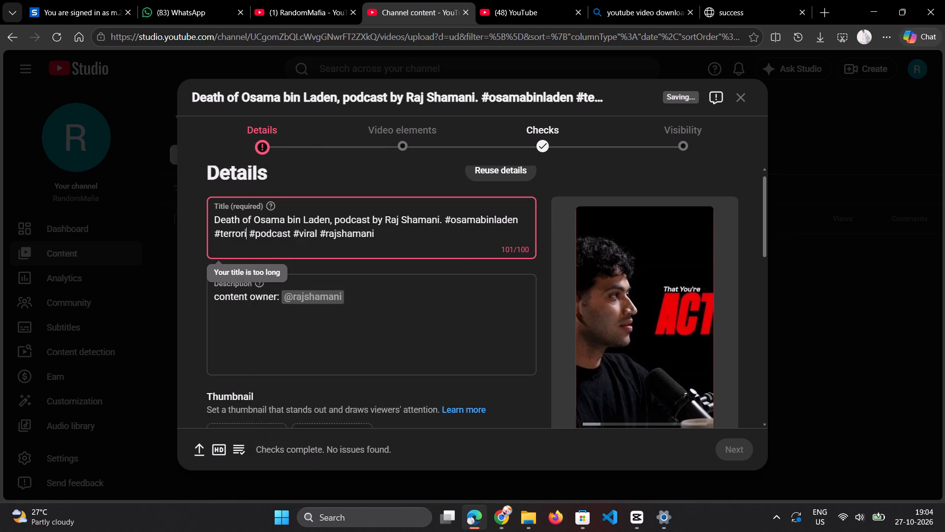
pyautogui.press('BackSpace')
pyautogui.press('BackSpace')
pyautogui.press('BackSpace')
pyautogui.press('BackSpace')
pyautogui.press('BackSpace')
pyautogui.press('BackSpace')
pyautogui.press('BackSpace')
pyautogui.press('BackSpace')
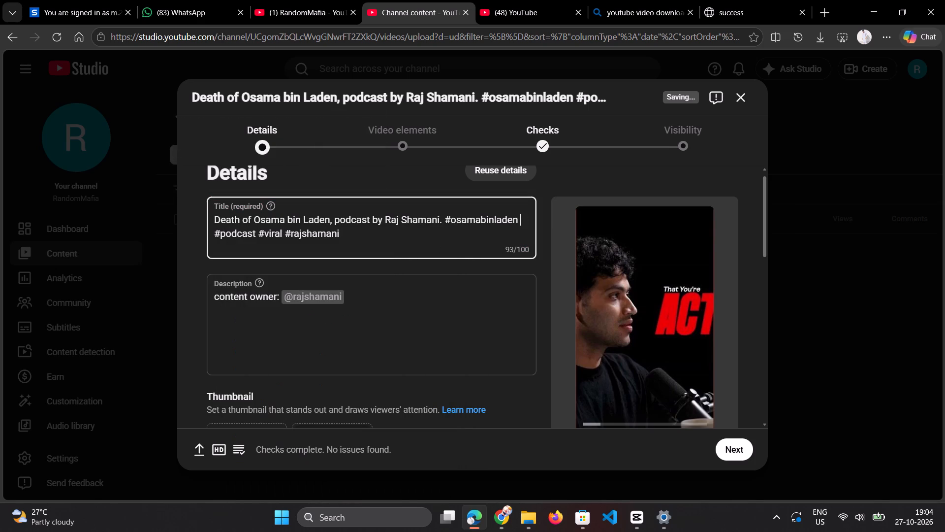
pyautogui.press('BackSpace')
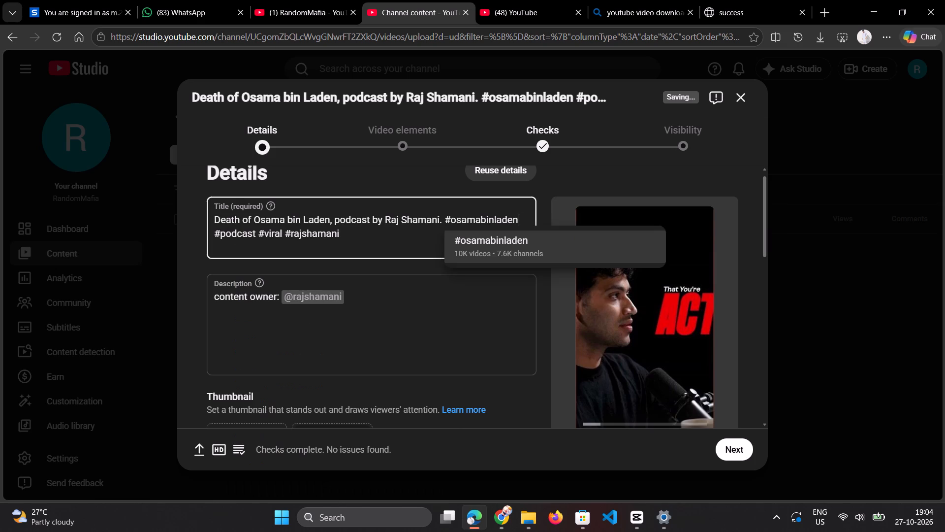
pyautogui.press('space')
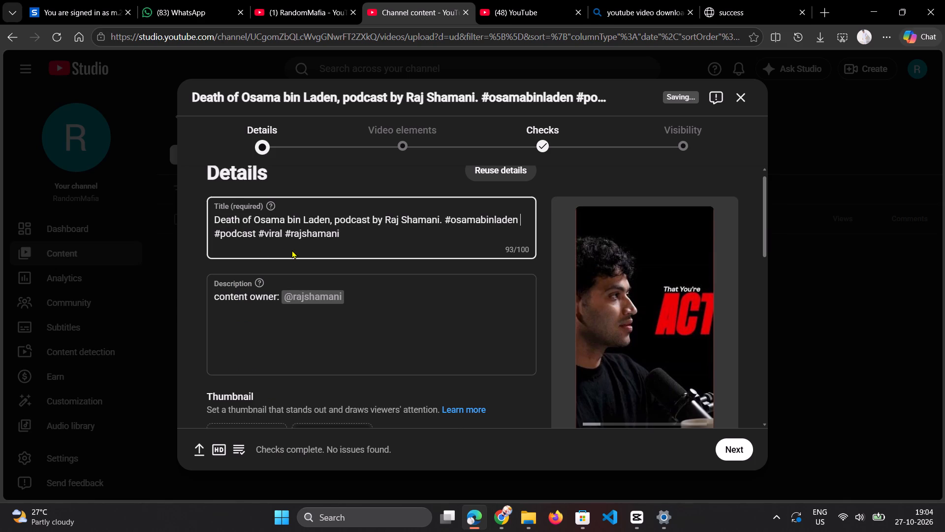
pyautogui.click(292, 250)
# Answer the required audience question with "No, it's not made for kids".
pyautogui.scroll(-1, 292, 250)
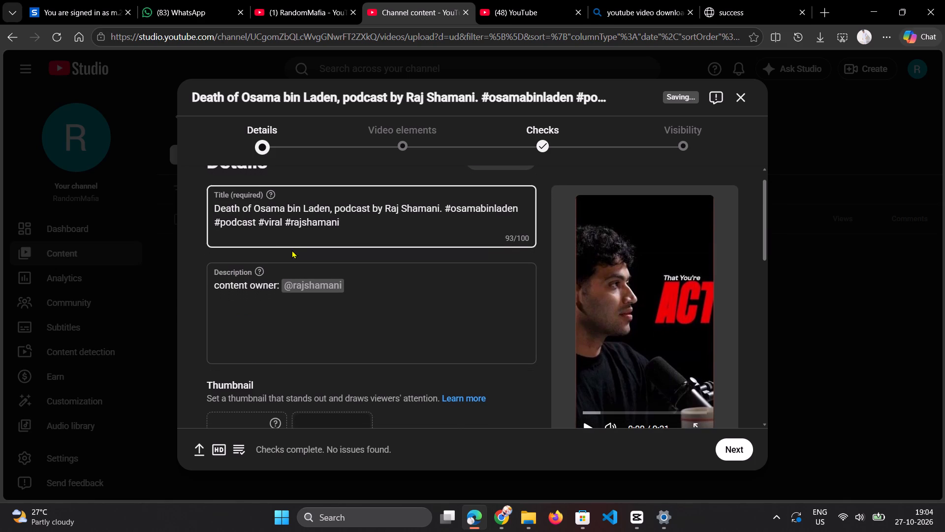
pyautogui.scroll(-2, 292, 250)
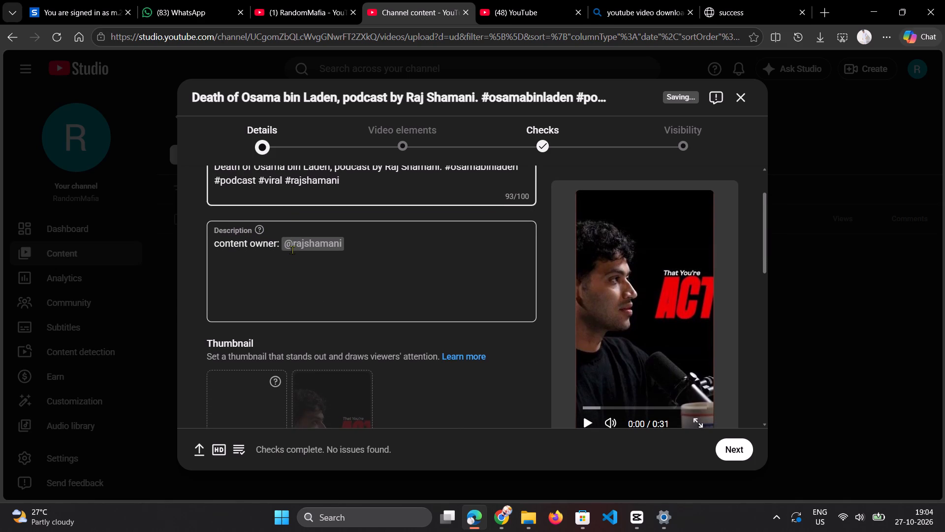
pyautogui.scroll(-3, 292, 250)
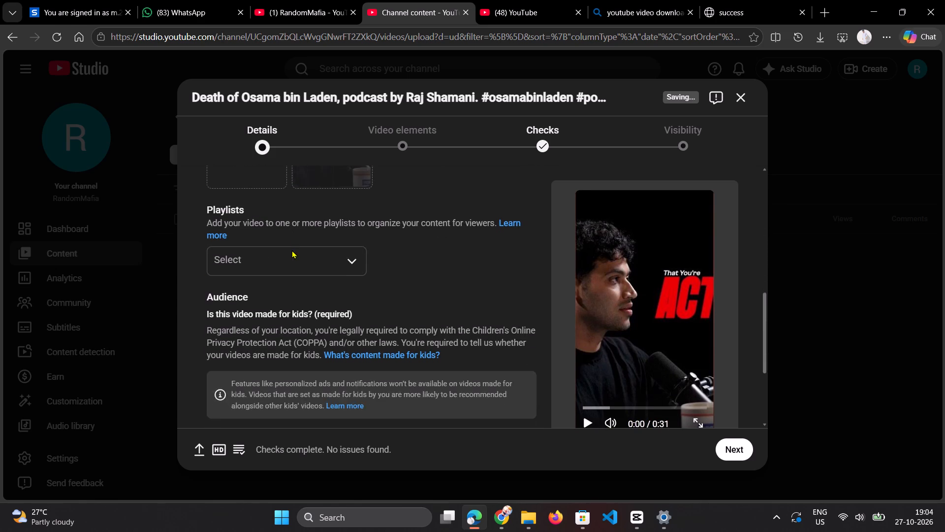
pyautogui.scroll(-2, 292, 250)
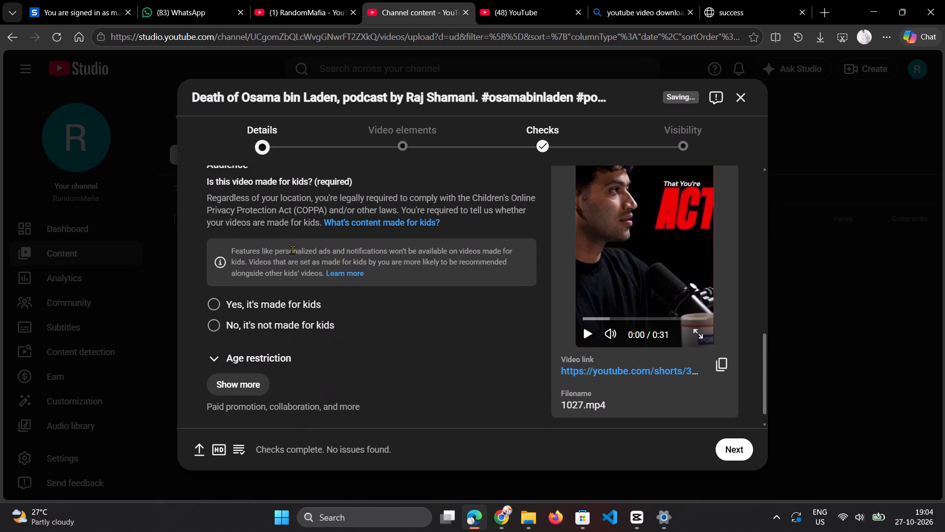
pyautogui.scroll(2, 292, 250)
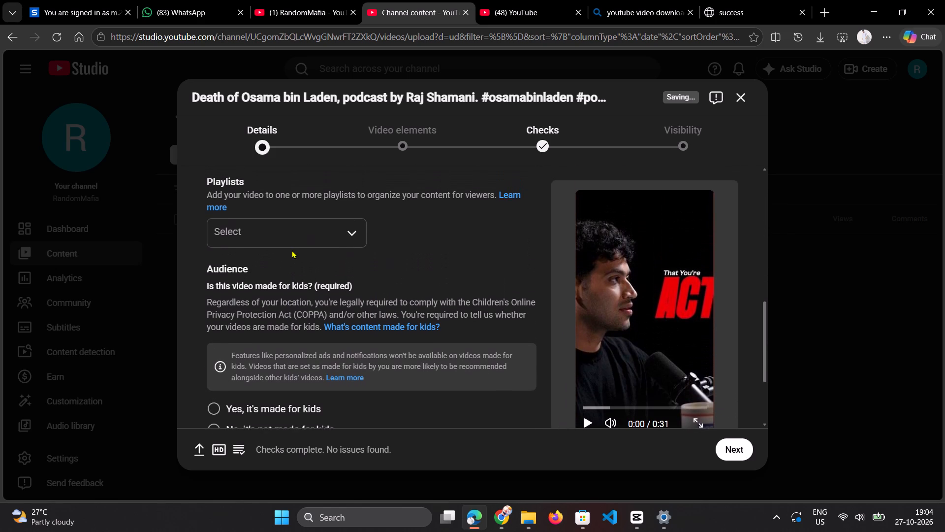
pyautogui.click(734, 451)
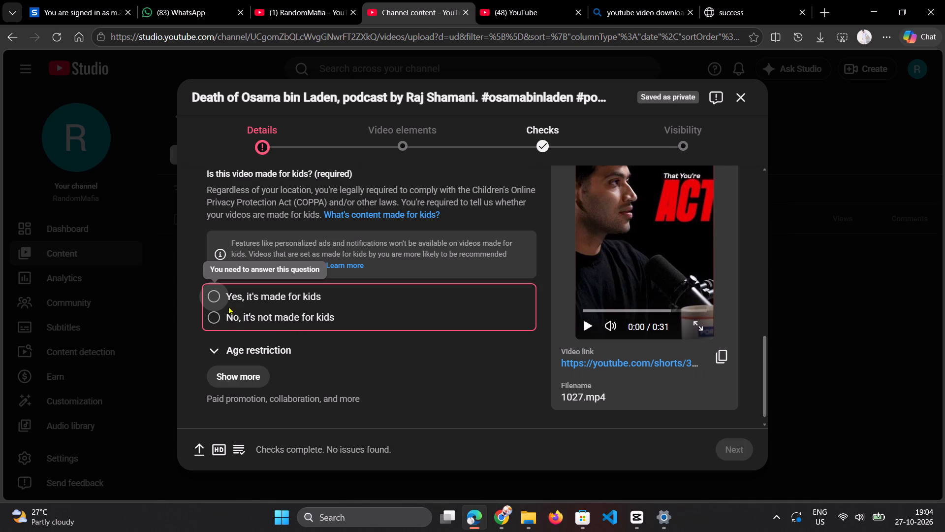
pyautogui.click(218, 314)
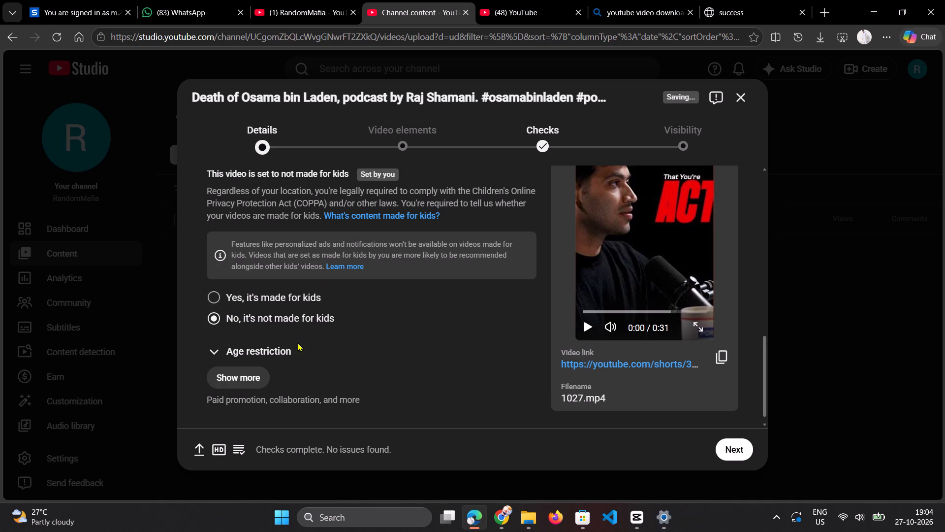
# Set the audience answer to "Yes, it's made for kids".
pyautogui.scroll(1, 298, 343)
pyautogui.click(215, 311)
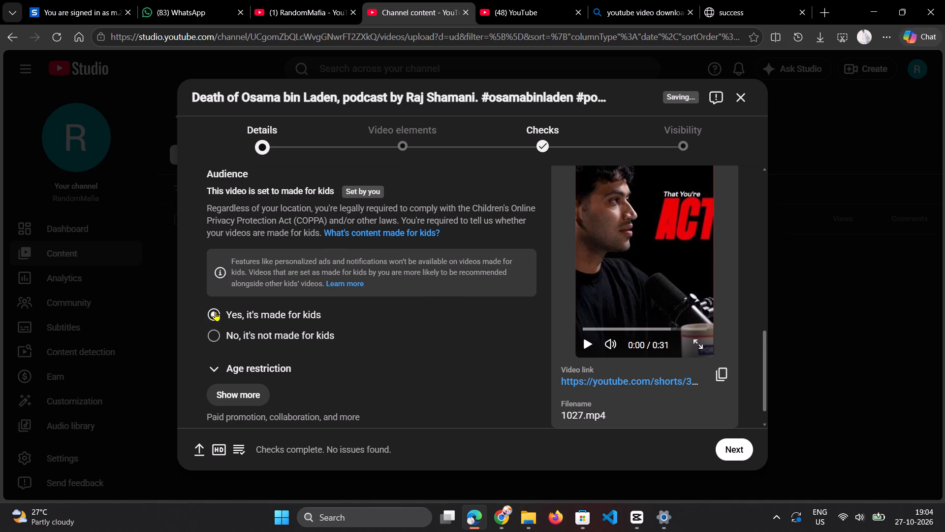
# Advance the upload through Video elements and Checks to the Visibility stage without adding a related video or subtitles.
pyautogui.scroll(2, 215, 311)
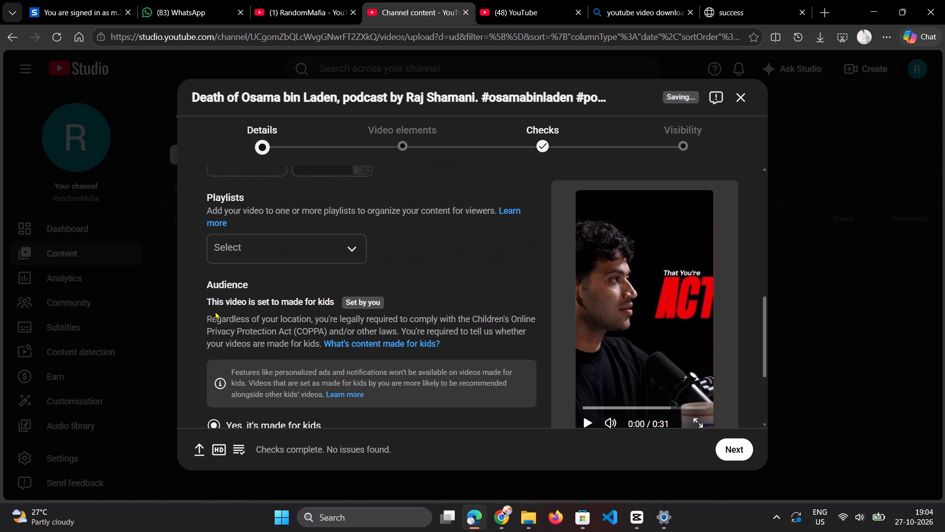
pyautogui.scroll(2, 304, 311)
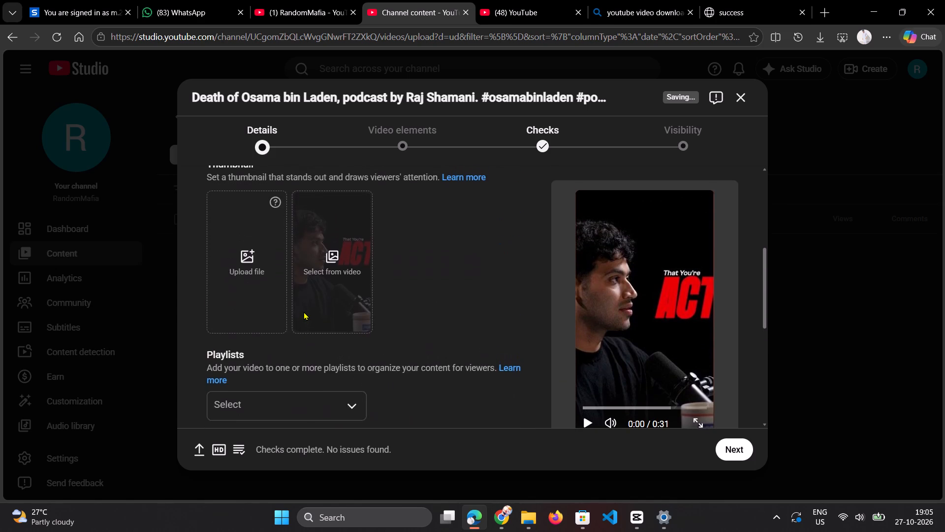
pyautogui.scroll(2, 304, 311)
pyautogui.click(723, 450)
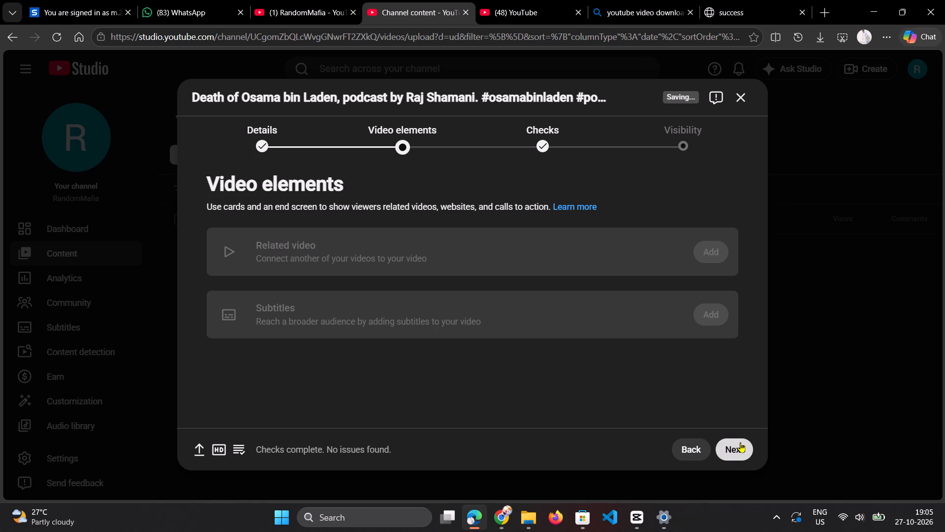
pyautogui.click(740, 442)
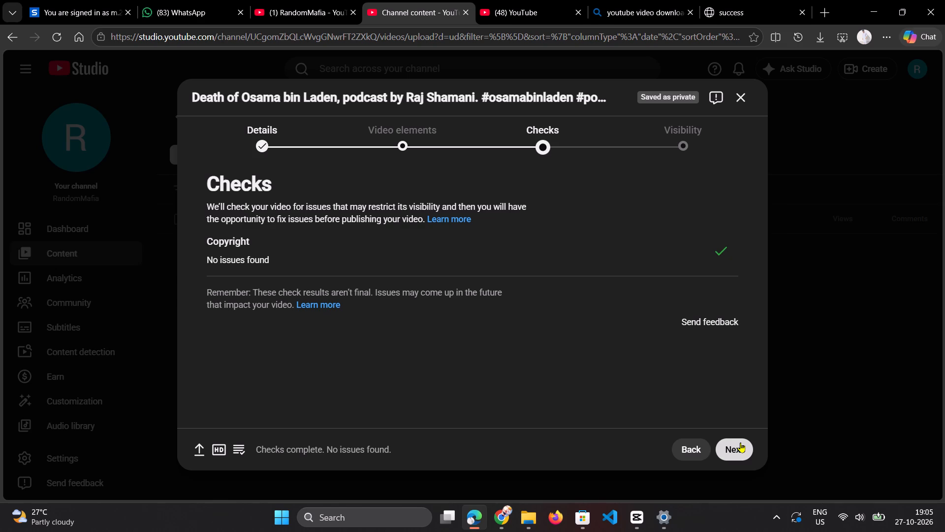
pyautogui.click(740, 442)
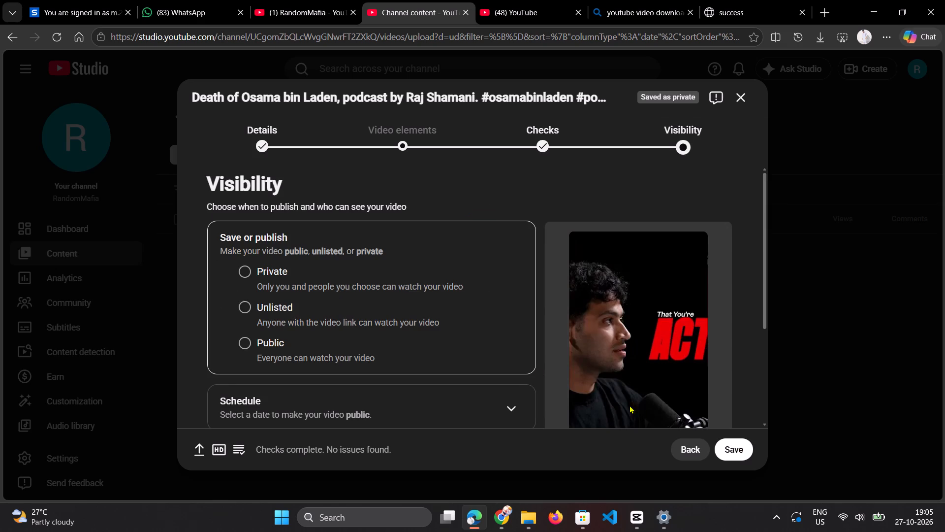
# Set the video's visibility to Public.
pyautogui.scroll(-1, 337, 343)
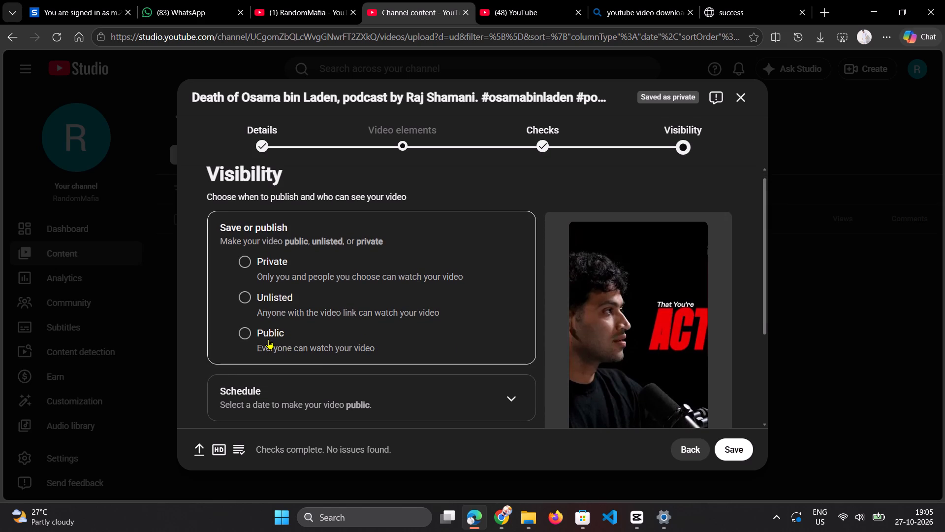
pyautogui.click(246, 338)
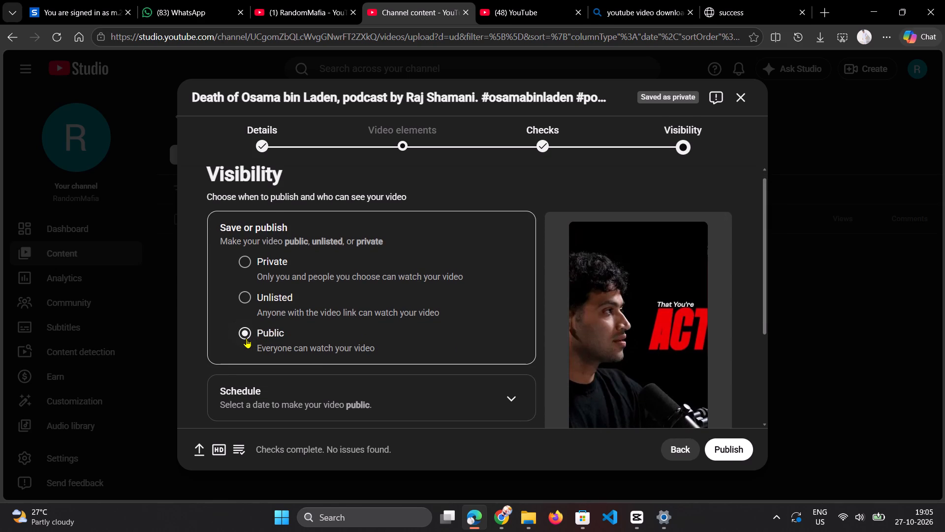
# Examine the Schedule options for making the video public, and return to the Save or publish option.
pyautogui.scroll(-2, 246, 338)
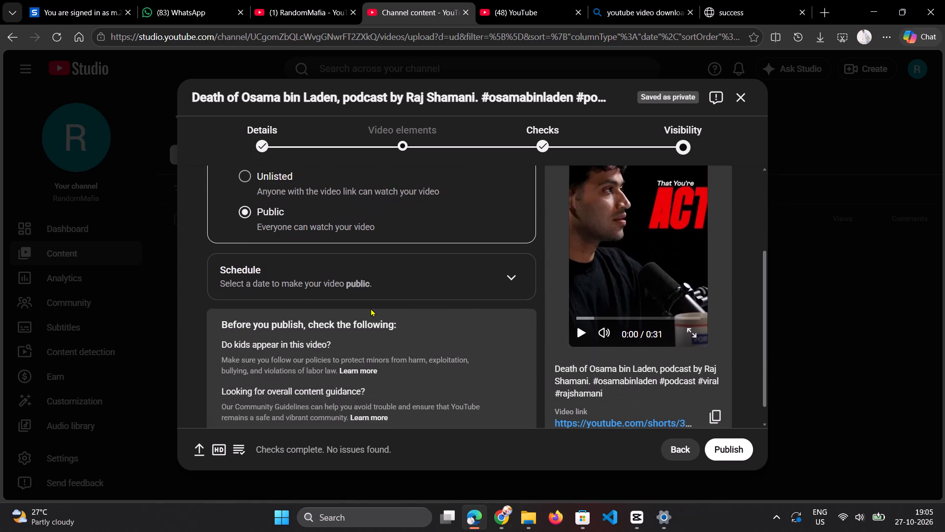
pyautogui.click(491, 279)
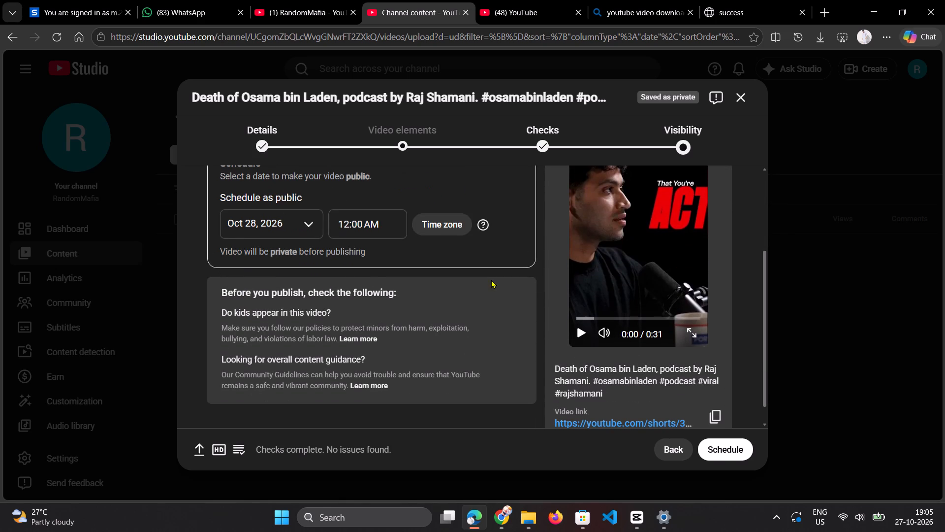
pyautogui.scroll(2, 490, 303)
pyautogui.scroll(-1, 521, 252)
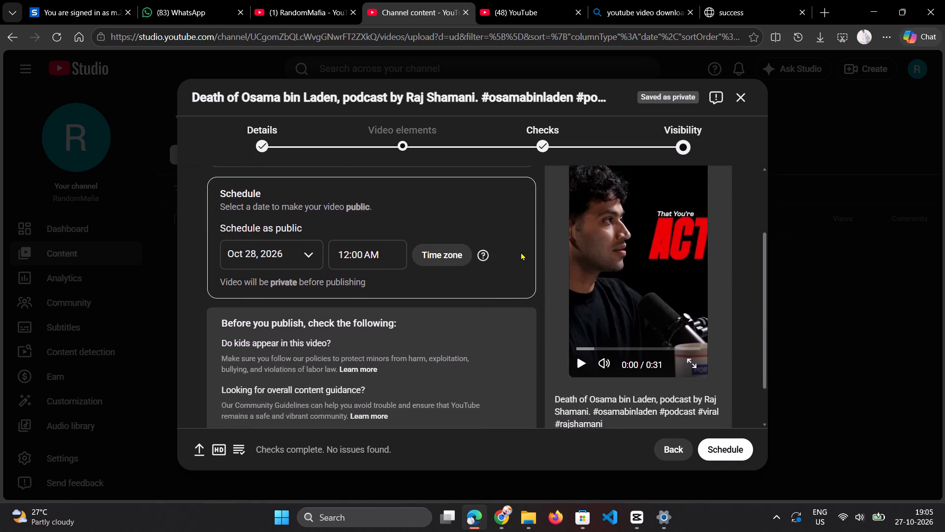
pyautogui.scroll(2, 521, 252)
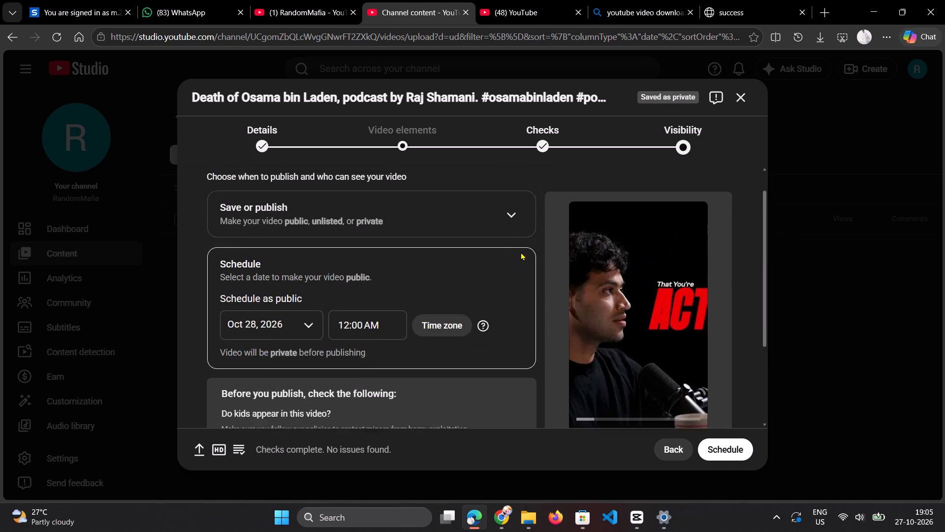
pyautogui.click(501, 274)
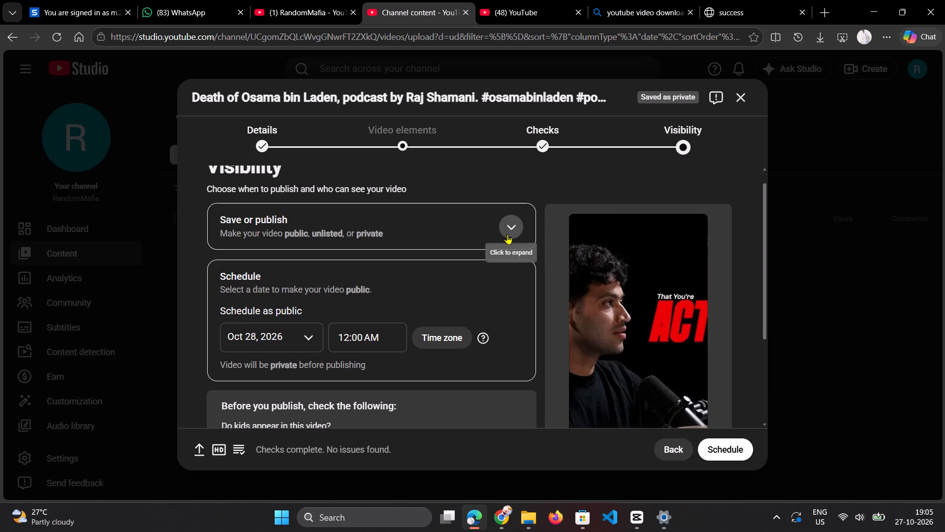
pyautogui.click(507, 234)
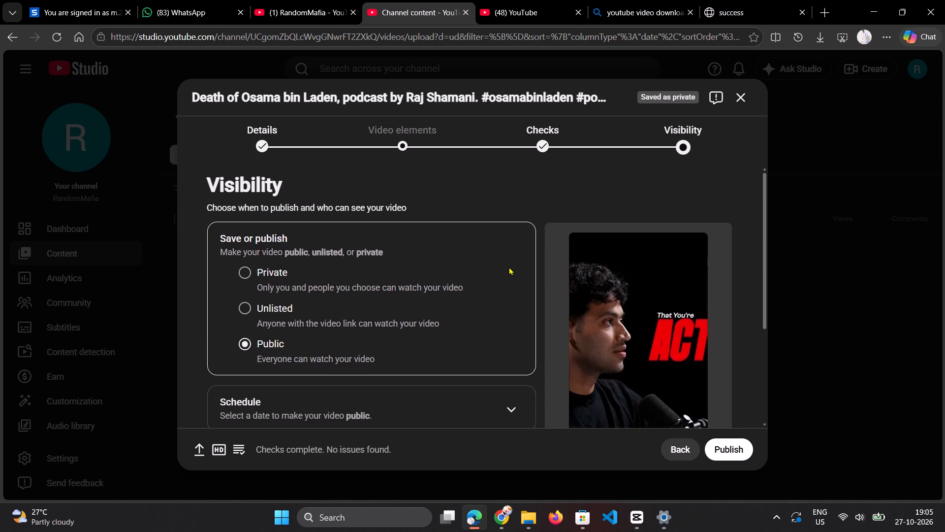
# Open the Schedule options for the video's public release.
pyautogui.scroll(-2, 509, 266)
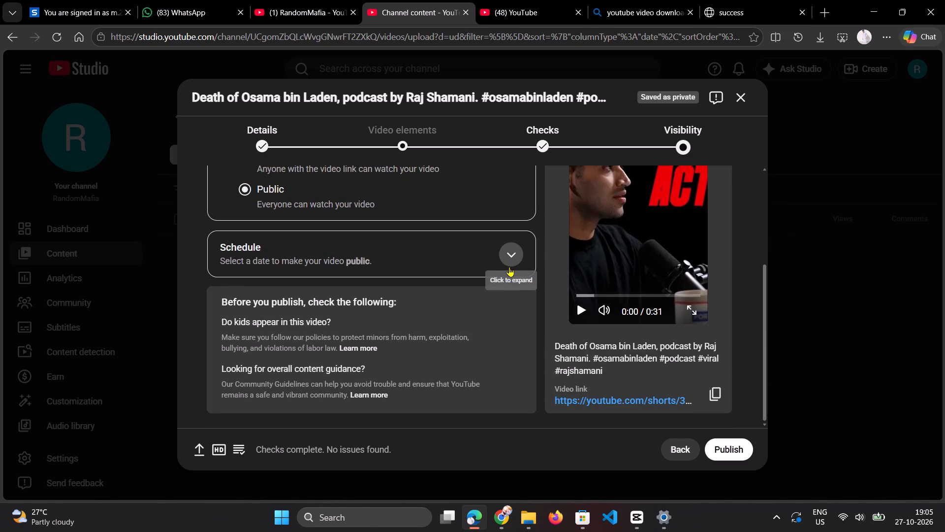
pyautogui.click(511, 262)
pyautogui.scroll(3, 511, 262)
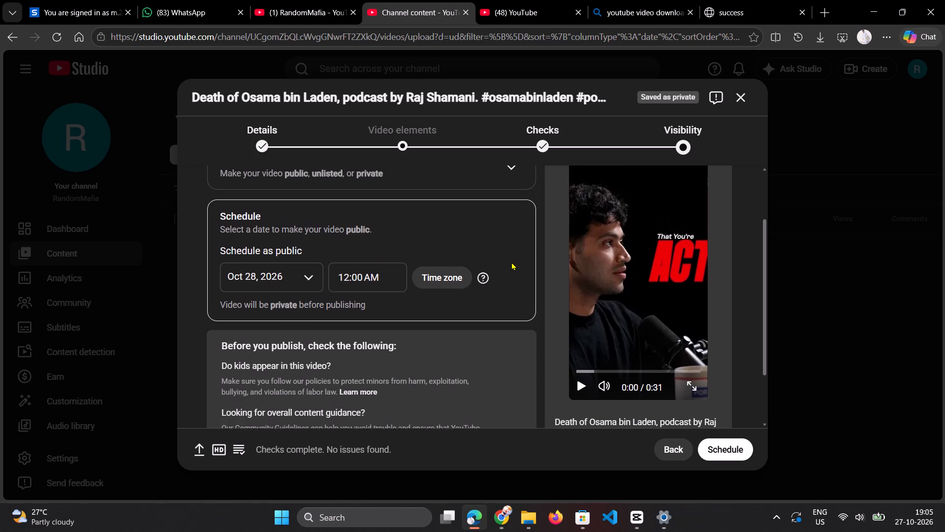
pyautogui.scroll(1, 511, 262)
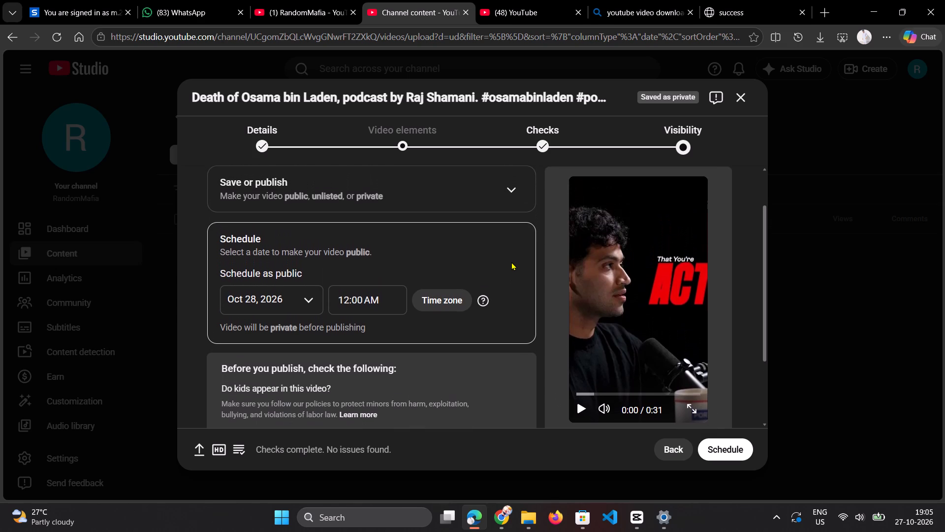
pyautogui.scroll(1, 511, 262)
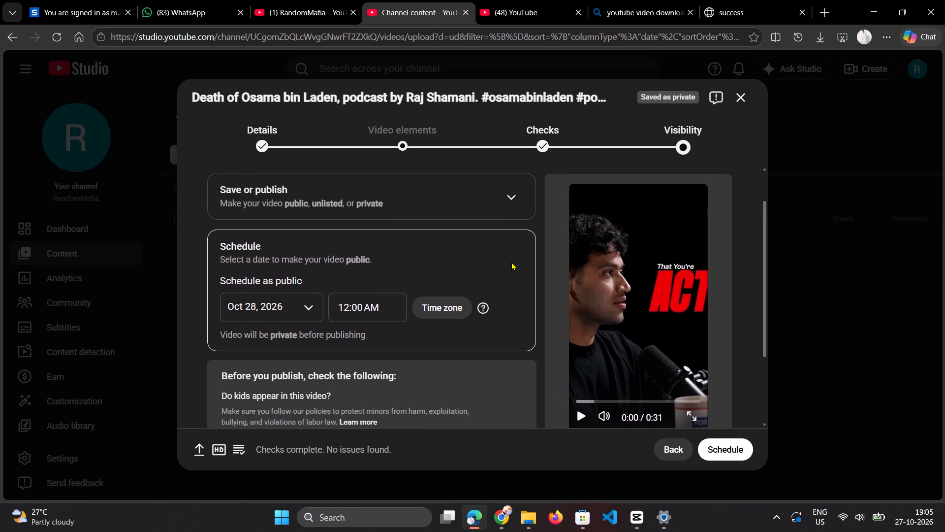
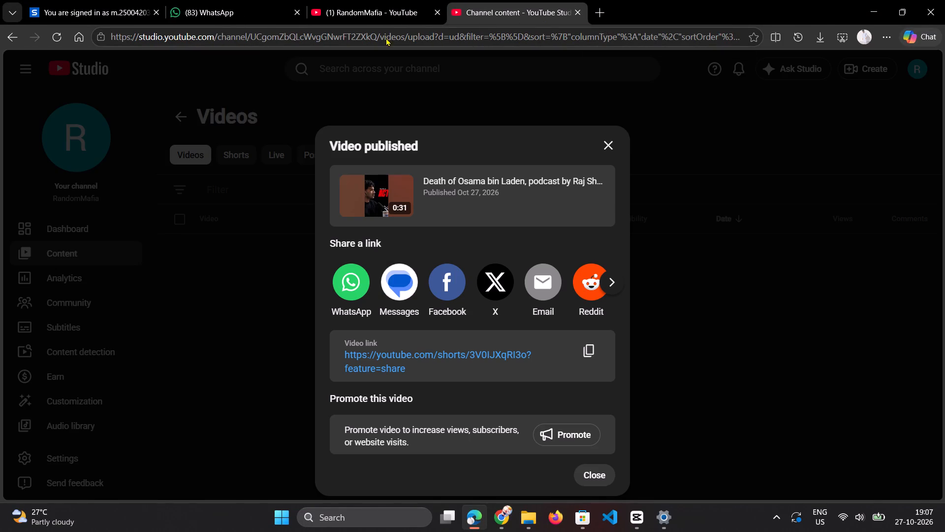
# Reload the RandomMafia YouTube channel page to check the newly published Short.
pyautogui.click(398, 4)
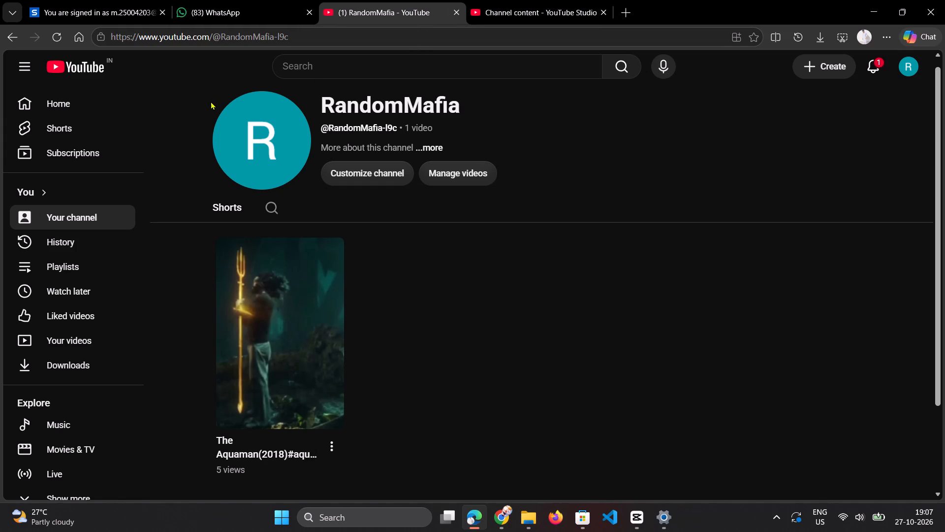
pyautogui.click(60, 39)
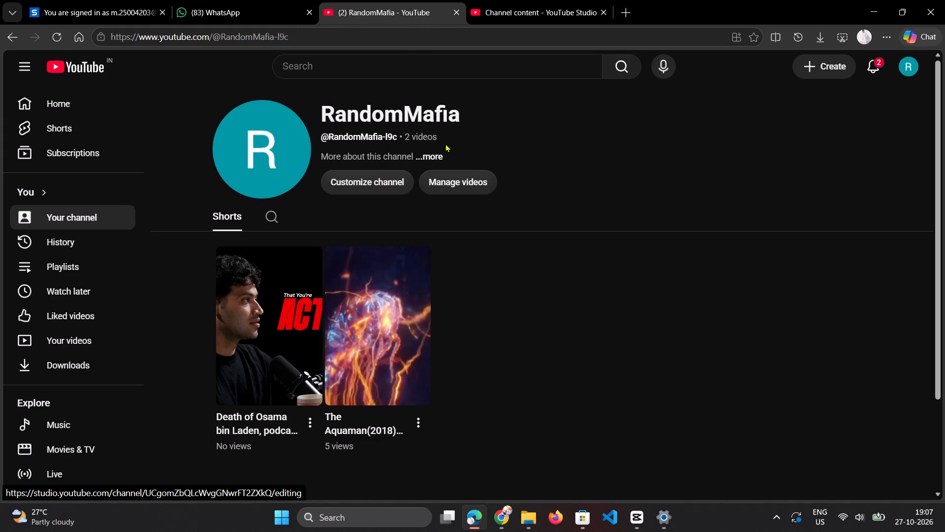
# Switch to CapCut and retrim the timeline clip, cutting its start to leave about 3 seconds and extending its end to about 48 seconds.
pyautogui.click(641, 527)
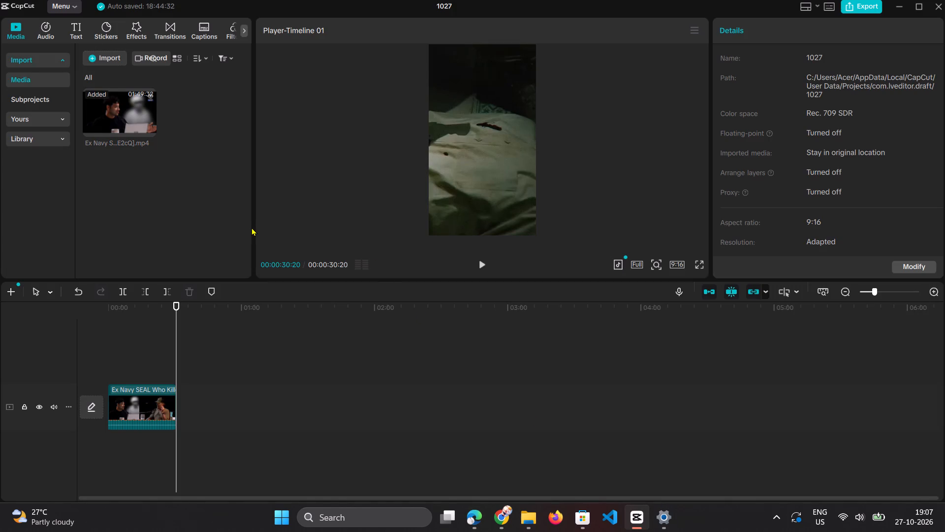
pyautogui.scroll(1, 252, 201)
pyautogui.click(170, 402)
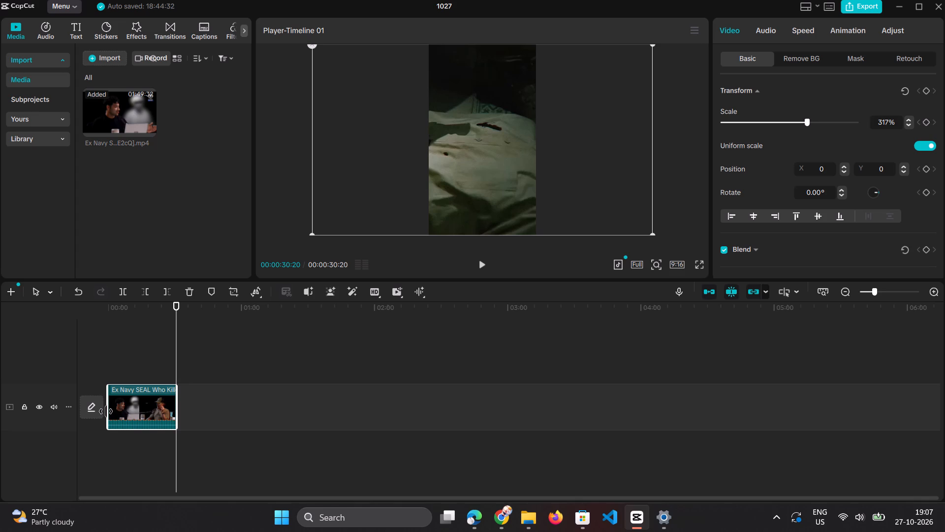
pyautogui.moveTo(106, 411); pyautogui.dragTo(175, 417)
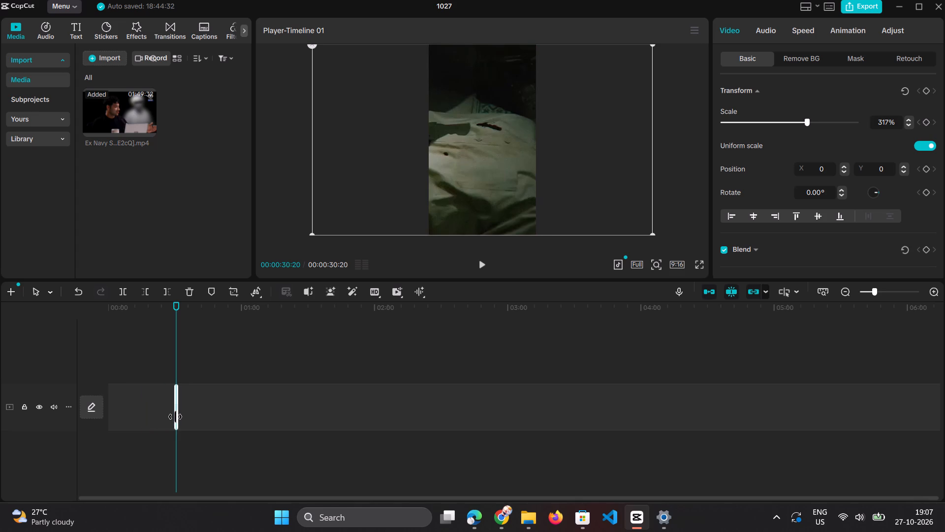
pyautogui.moveTo(175, 417); pyautogui.dragTo(168, 417)
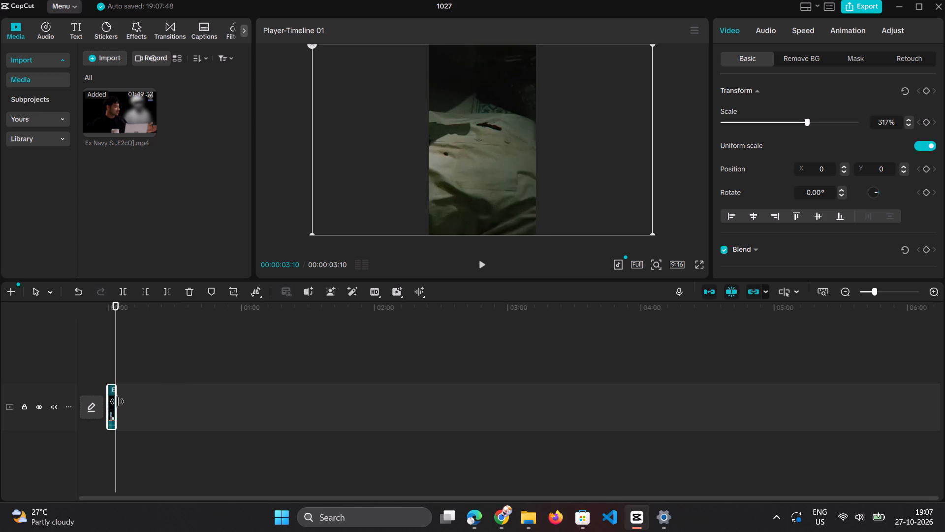
pyautogui.moveTo(118, 402); pyautogui.dragTo(216, 419)
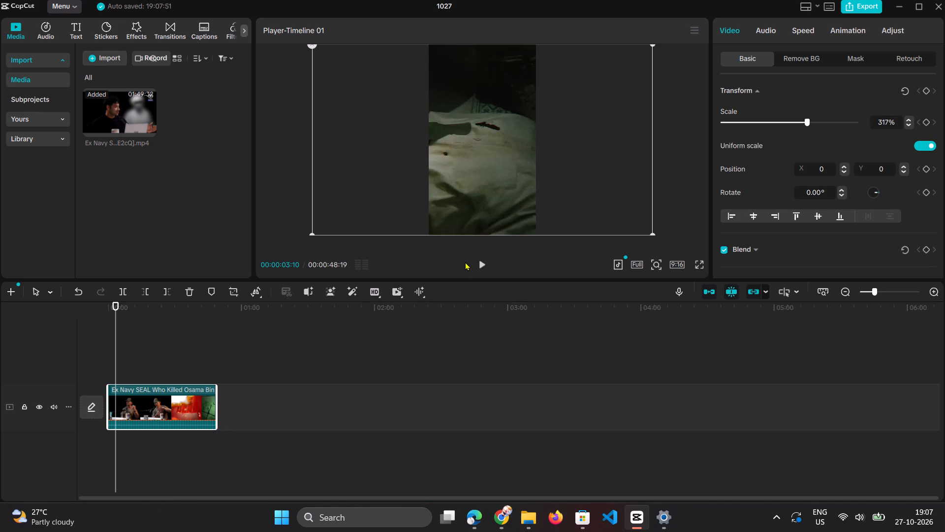
# Play back the retrimmed clip from about the 3-second mark to review the new segment.
pyautogui.click(479, 261)
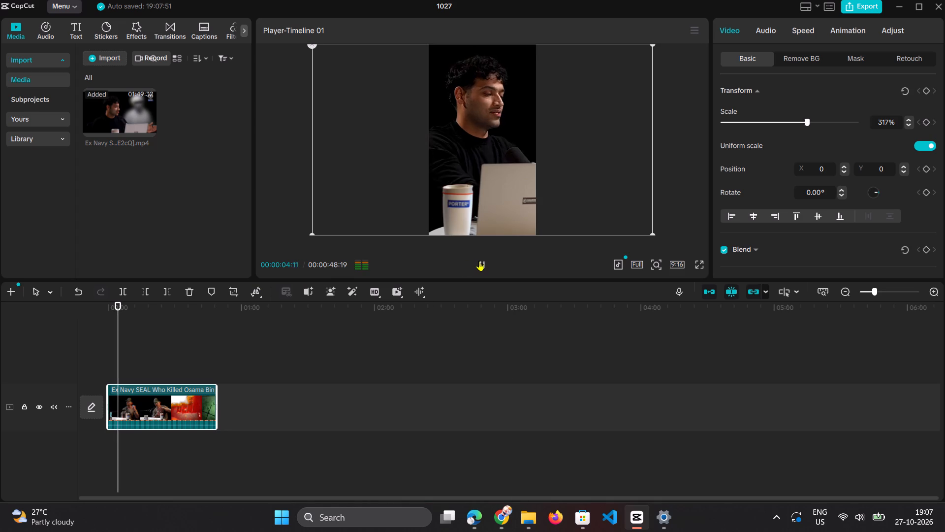
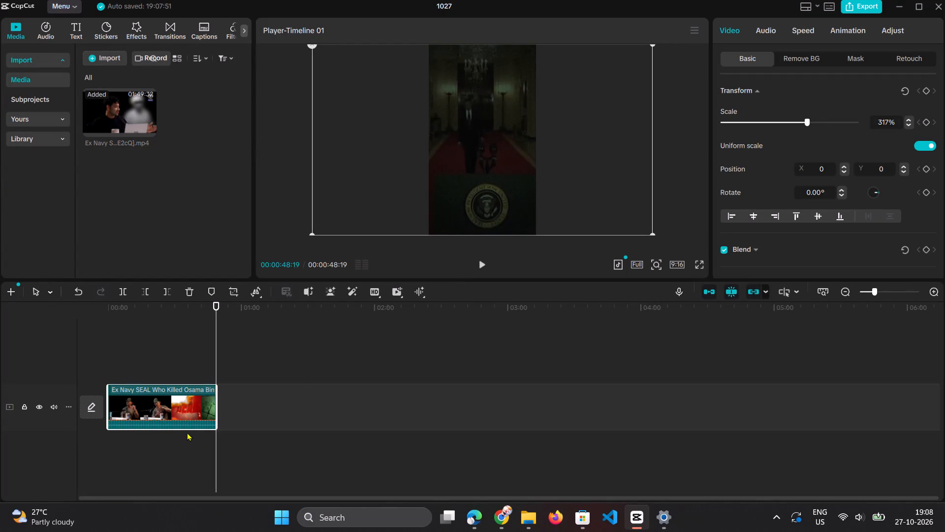
# Trim the start of the timeline clip to leave about 18 seconds, and play back the remaining segment.
pyautogui.moveTo(106, 404); pyautogui.dragTo(110, 406)
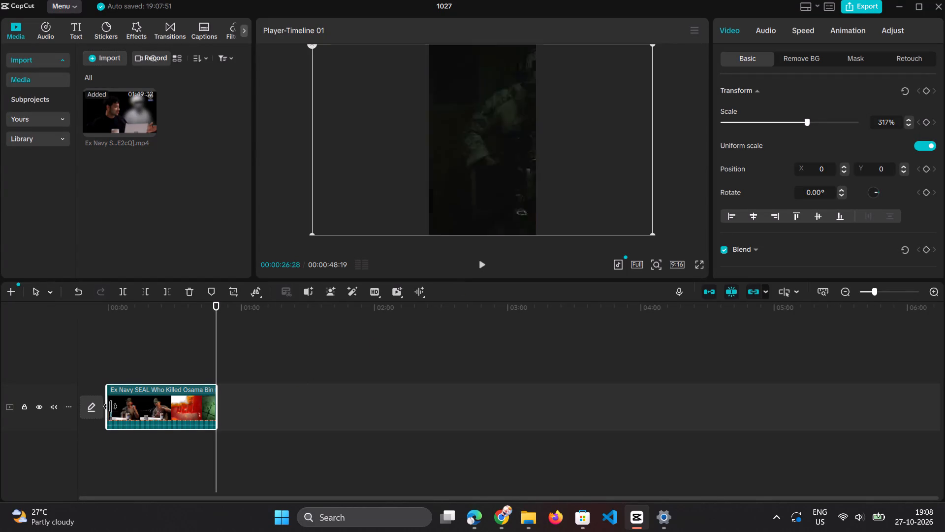
pyautogui.moveTo(110, 406); pyautogui.dragTo(176, 417)
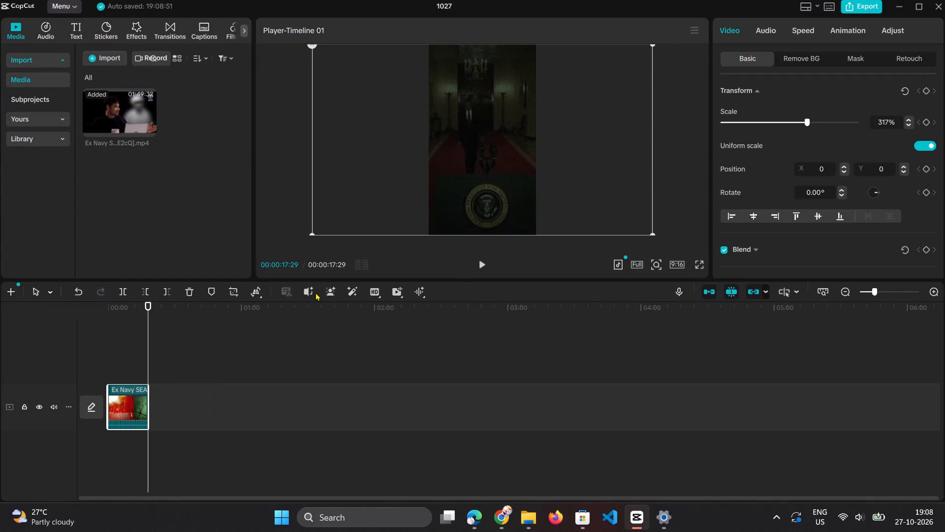
pyautogui.click(485, 270)
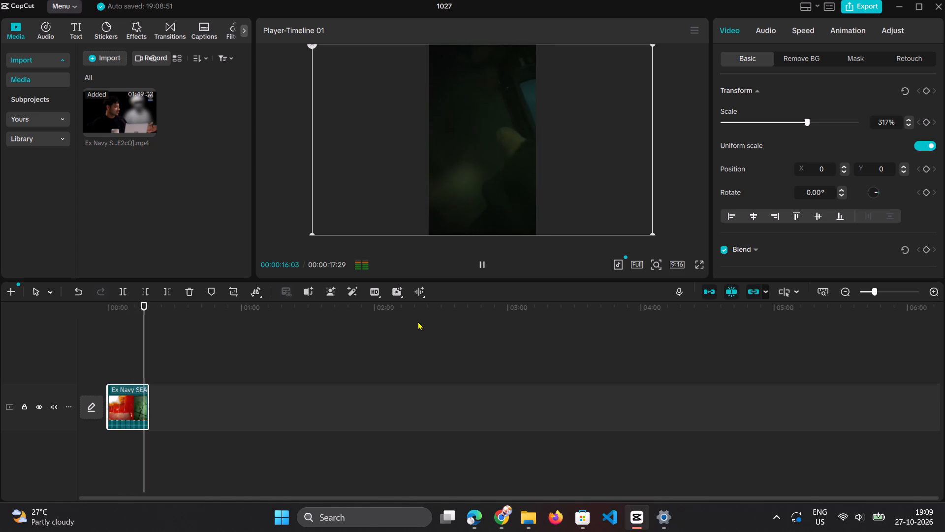
# Extend the clip's end to about 2 min 43 s, then cut its start to leave about 2 min 22 s.
pyautogui.moveTo(151, 403); pyautogui.dragTo(470, 432)
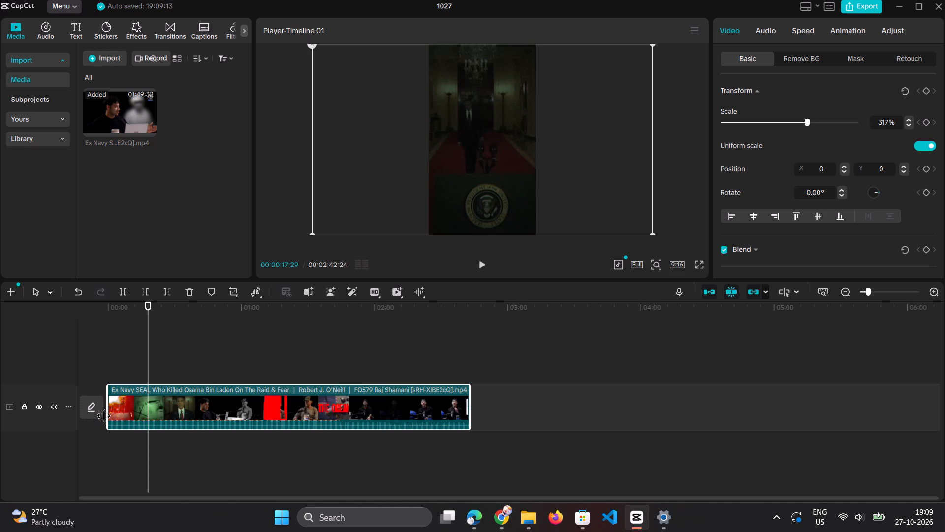
pyautogui.moveTo(105, 415); pyautogui.dragTo(154, 428)
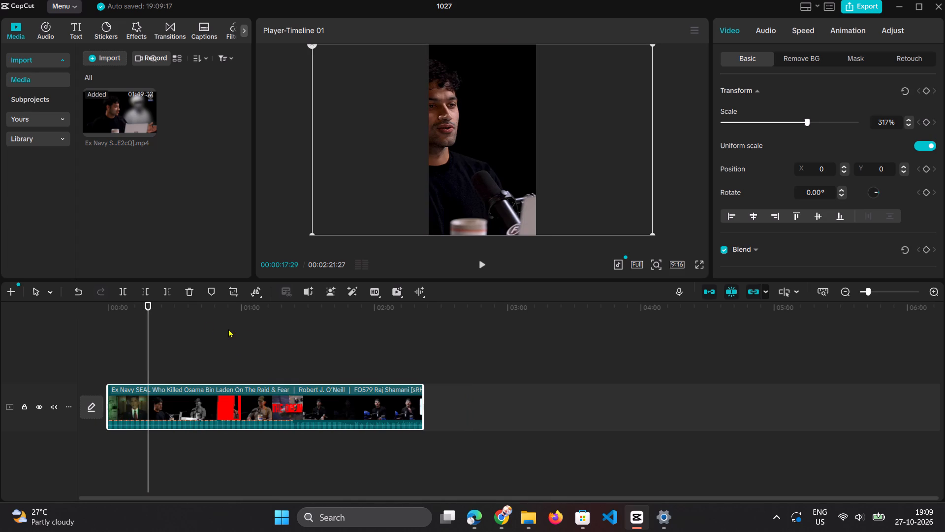
# Review the retrimmed clip by playing it from about the 18-second mark, then skipping ahead to about 52 seconds.
pyautogui.click(471, 264)
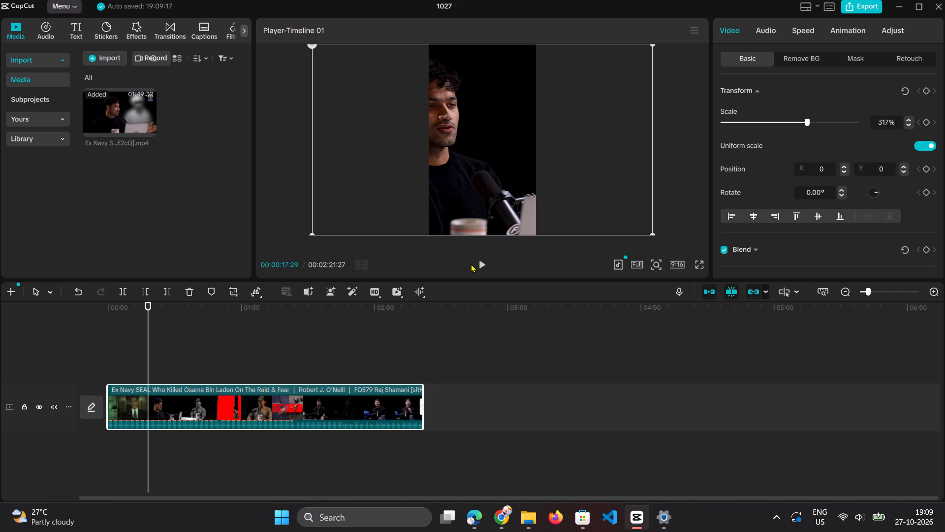
pyautogui.click(475, 264)
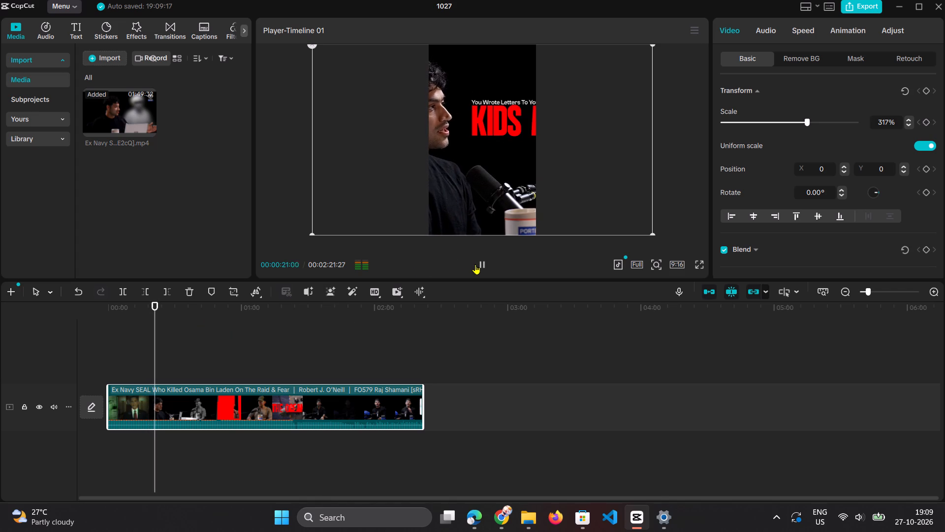
pyautogui.click(473, 133)
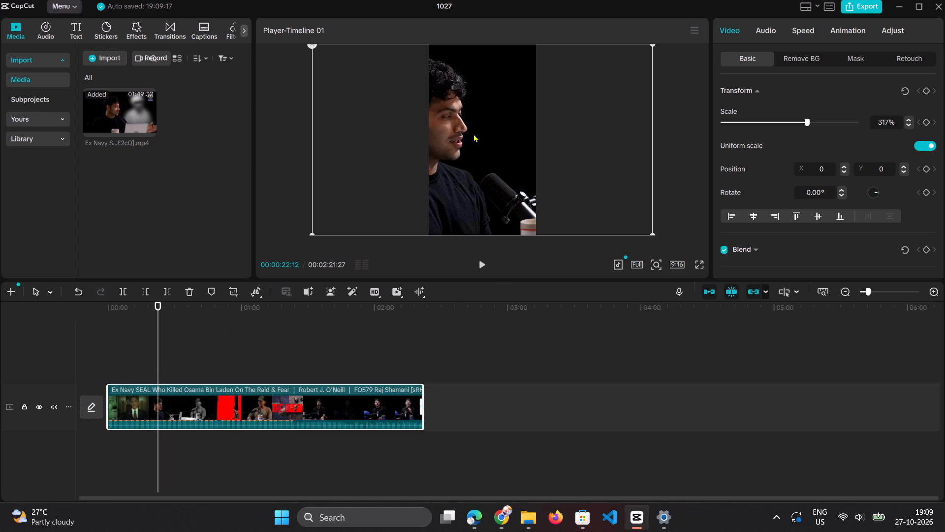
pyautogui.click(473, 133)
pyautogui.click(477, 261)
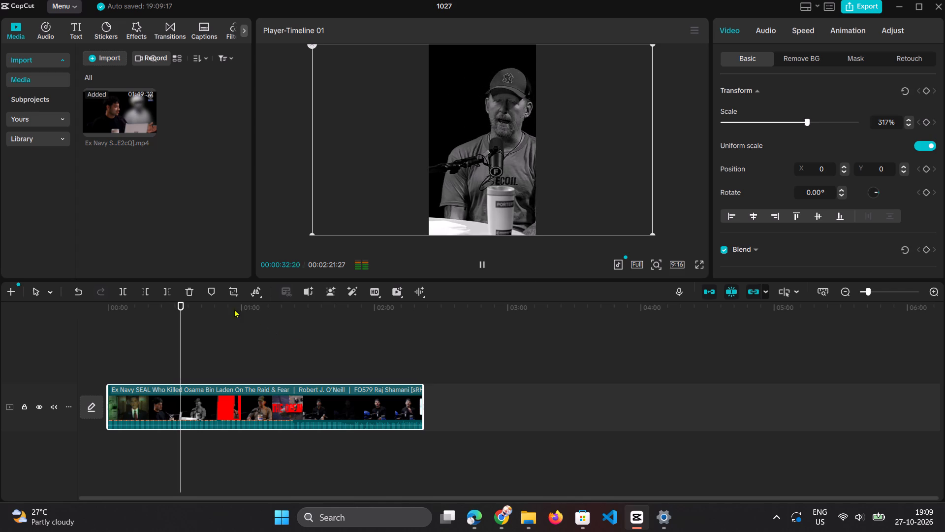
pyautogui.moveTo(186, 304); pyautogui.dragTo(224, 308)
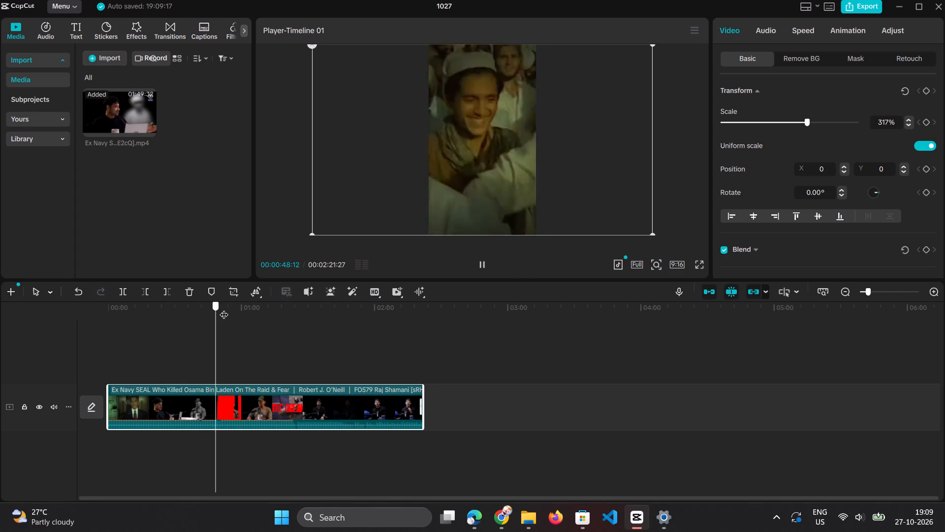
pyautogui.moveTo(224, 308); pyautogui.dragTo(224, 308)
pyautogui.click(485, 267)
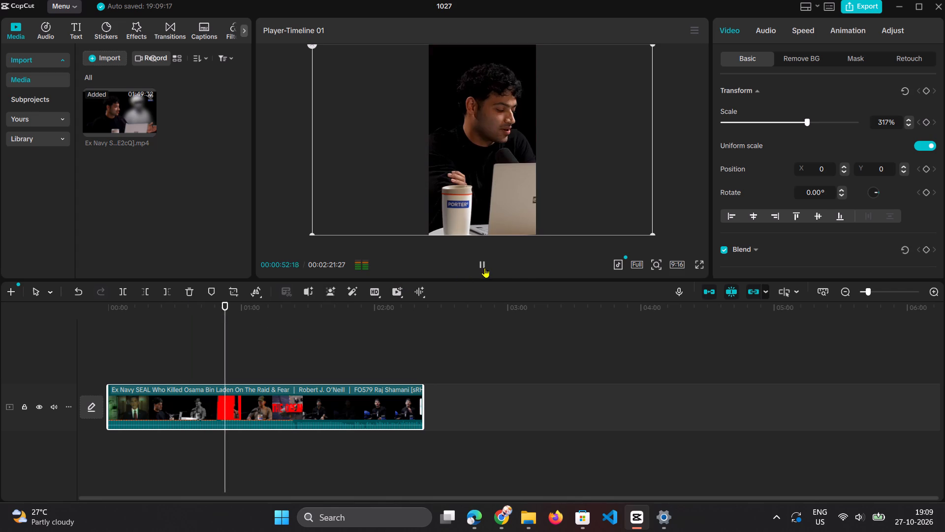
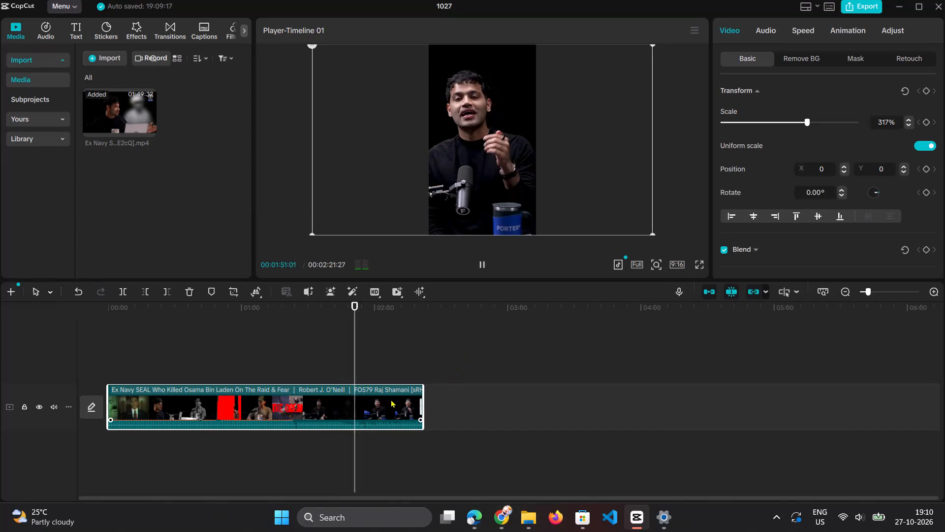
# Extend the clip's end so the timeline runs to about 4 min 54 s.
pyautogui.moveTo(422, 404); pyautogui.dragTo(488, 405)
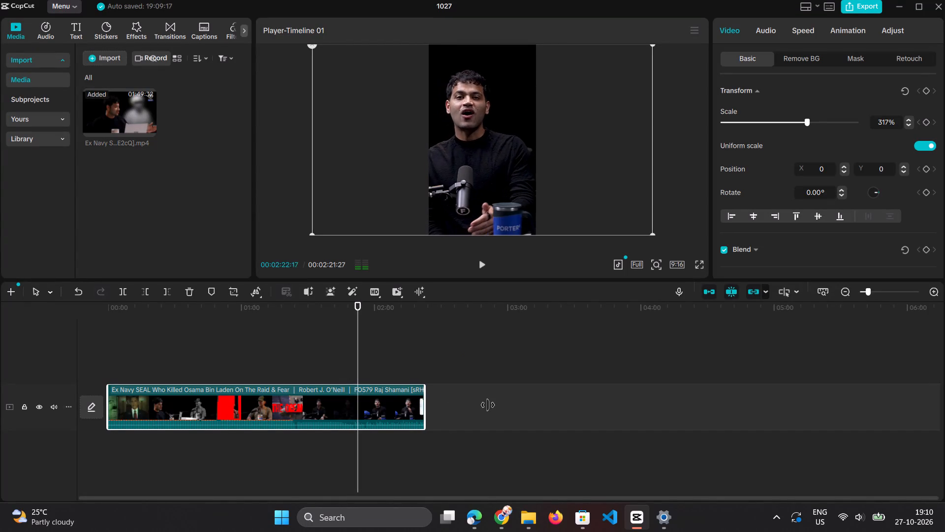
pyautogui.moveTo(488, 405); pyautogui.dragTo(761, 427)
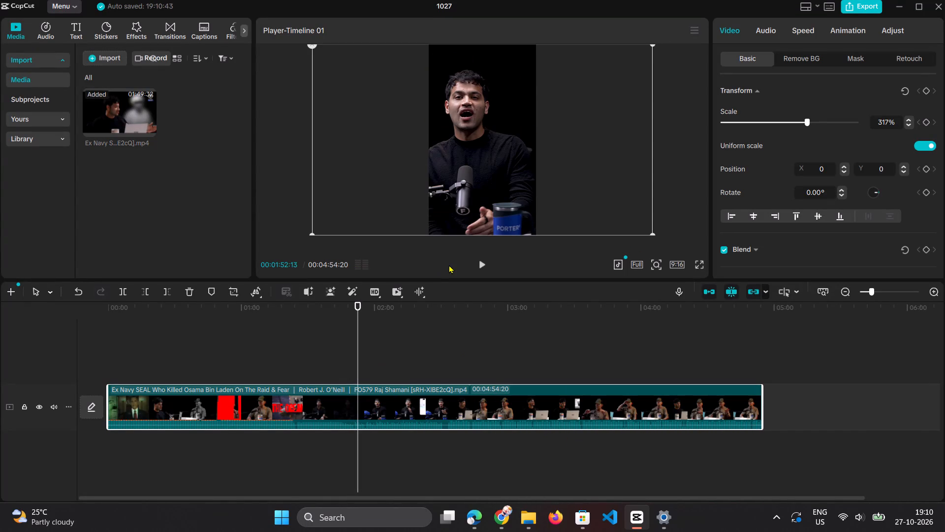
# Preview the footage around 1 min 52 s and 2 min 37 s, and cut the clip's start to leave about 2 min 13 s.
pyautogui.click(478, 268)
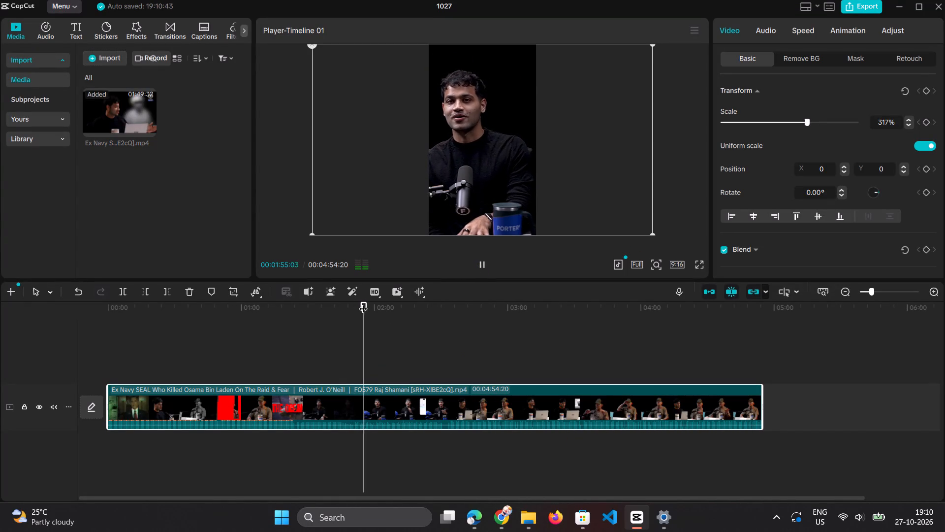
pyautogui.moveTo(363, 302); pyautogui.dragTo(473, 321)
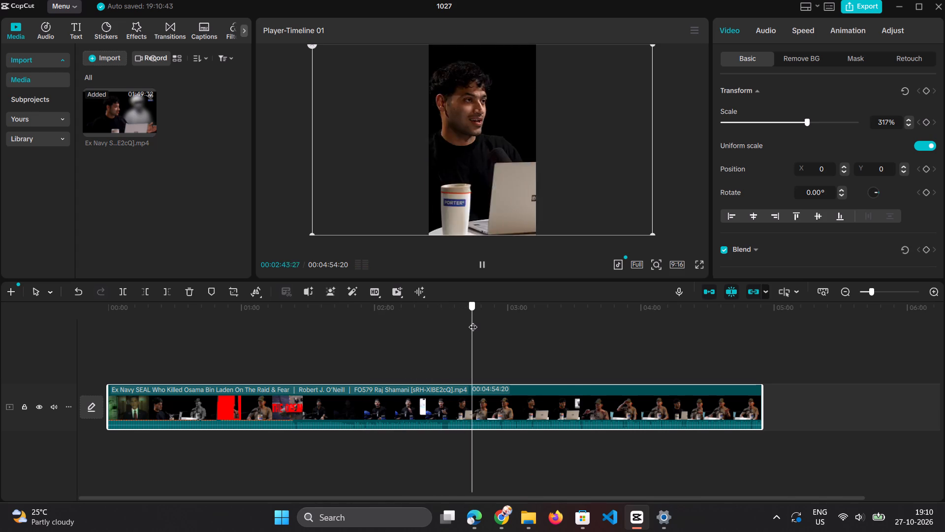
pyautogui.moveTo(473, 321); pyautogui.dragTo(458, 324)
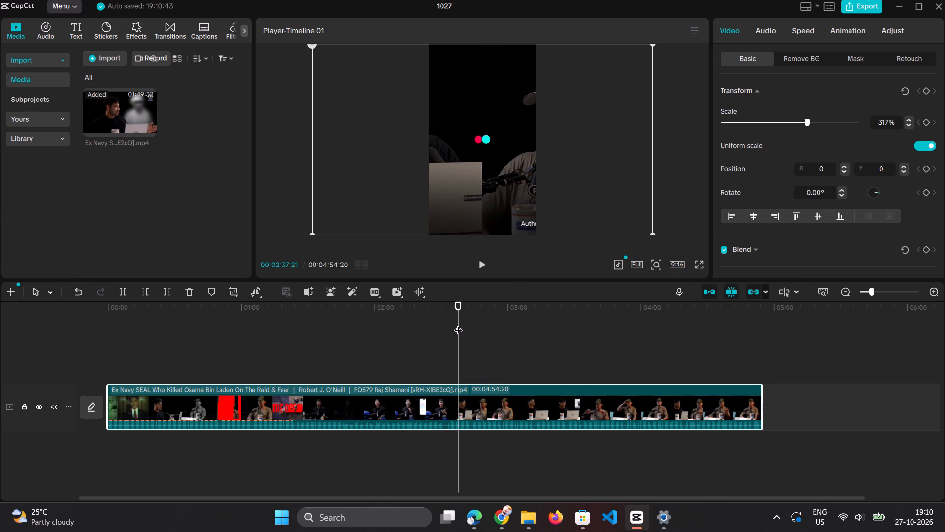
pyautogui.click(483, 266)
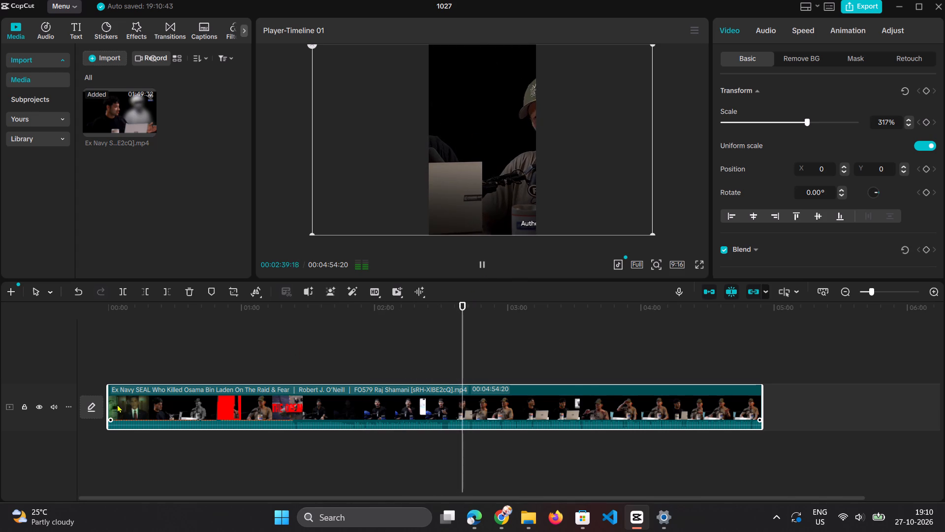
pyautogui.moveTo(108, 402); pyautogui.dragTo(248, 418)
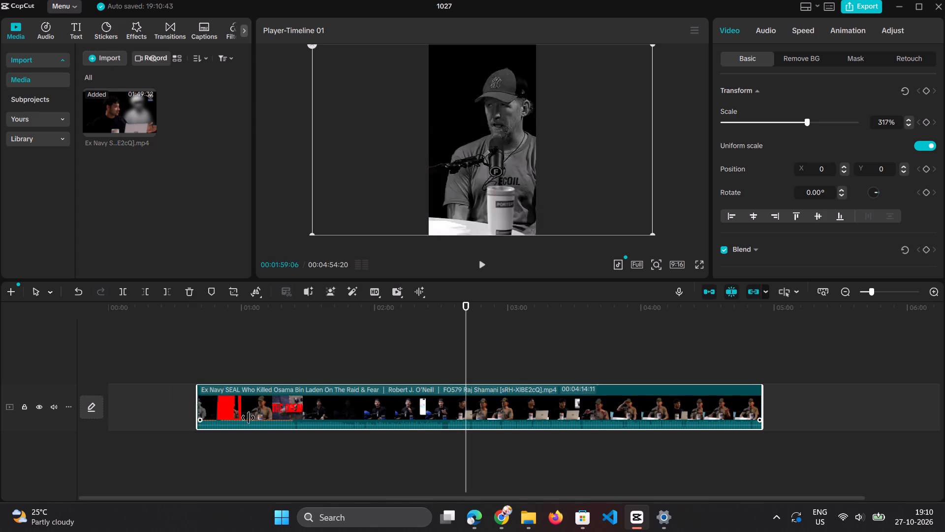
pyautogui.moveTo(248, 418); pyautogui.dragTo(499, 439)
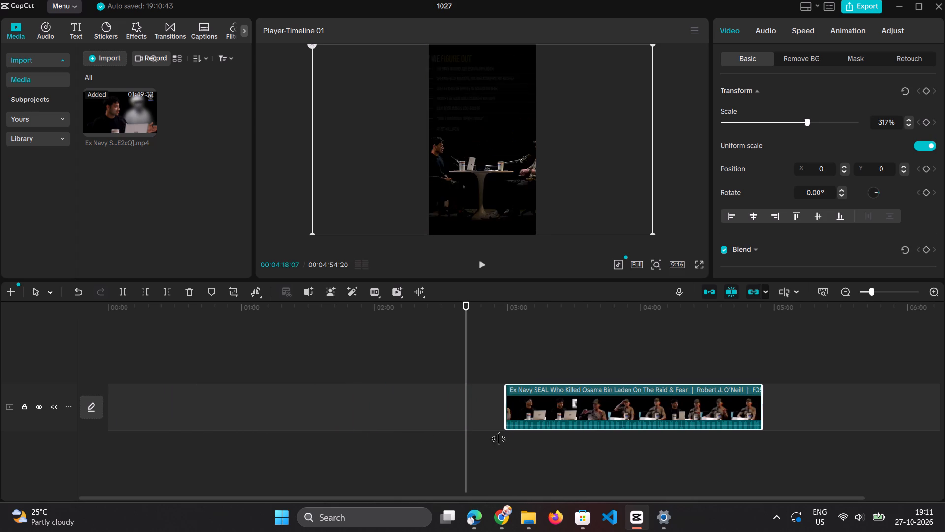
pyautogui.moveTo(499, 439); pyautogui.dragTo(466, 444)
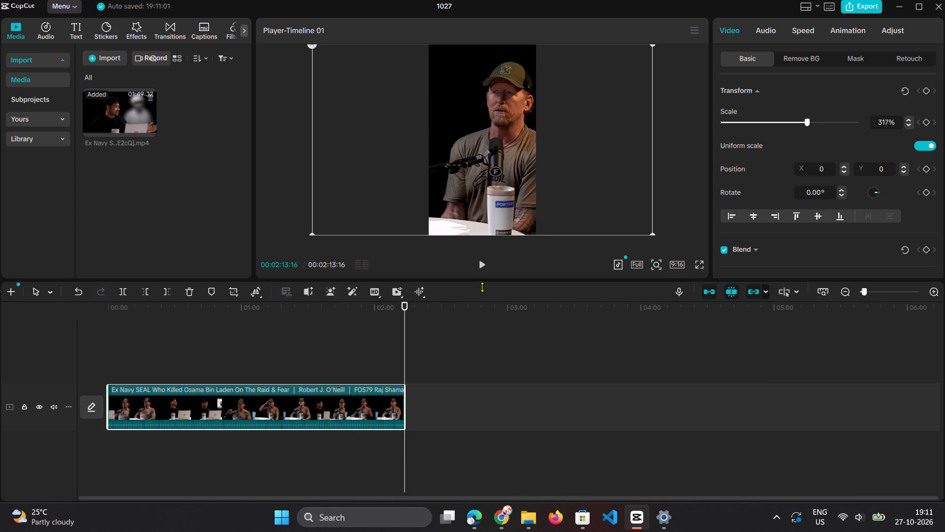
# Play back the segment and trim the clip's start in two passes, leaving about 1 min 45 s and finally 1 min 36 s.
pyautogui.click(481, 260)
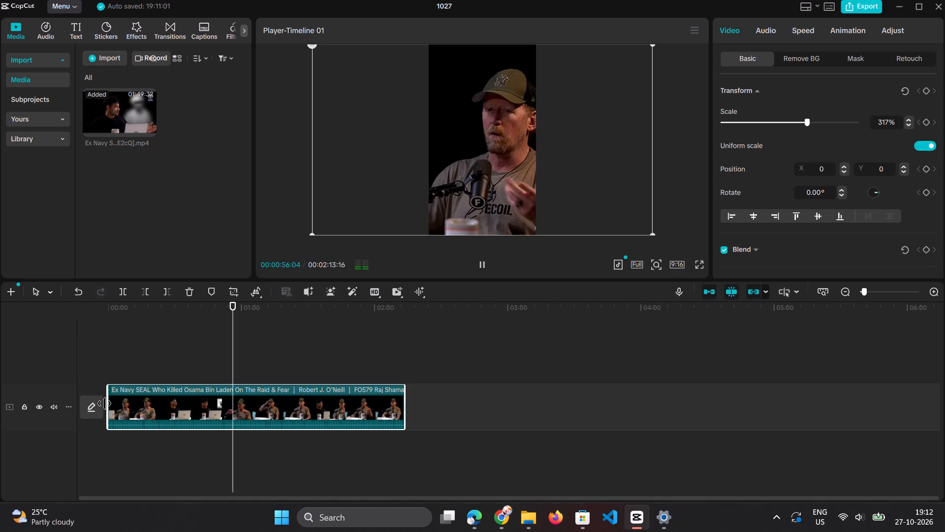
pyautogui.moveTo(107, 404); pyautogui.dragTo(172, 411)
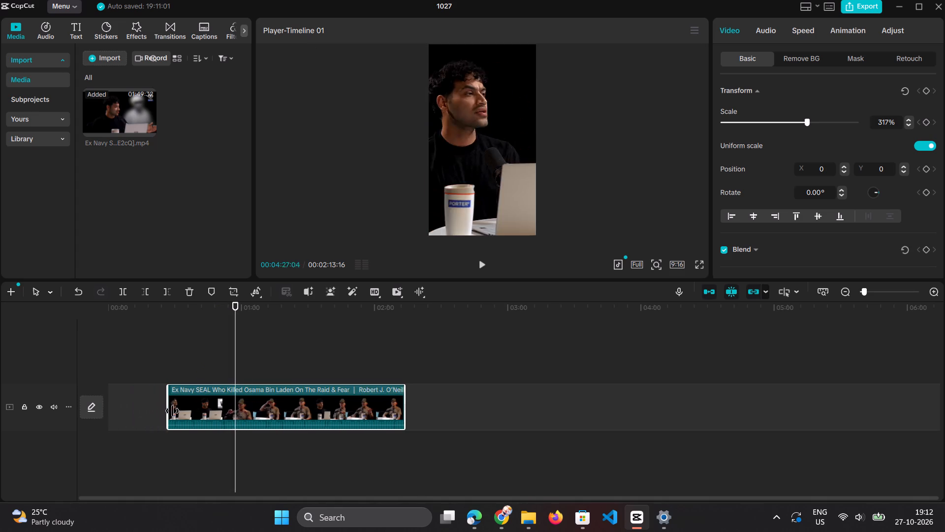
pyautogui.moveTo(172, 411); pyautogui.dragTo(173, 411)
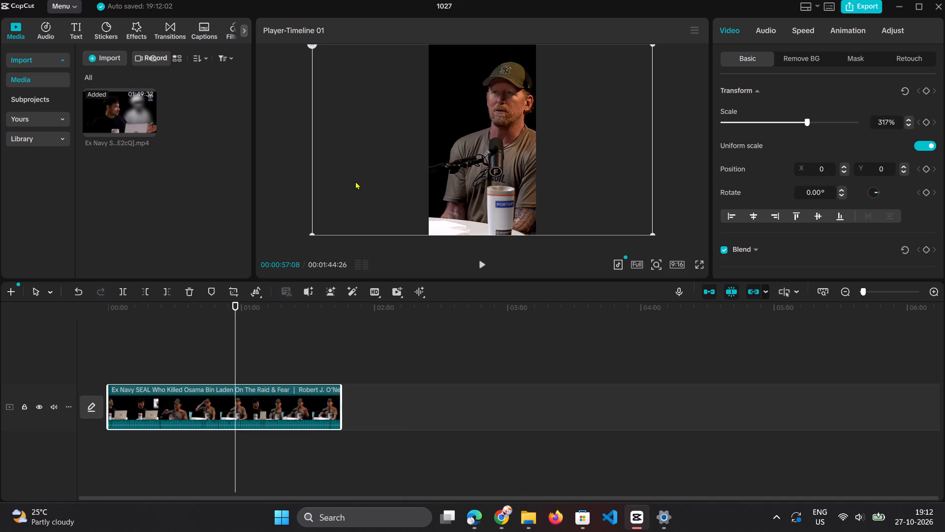
pyautogui.click(481, 266)
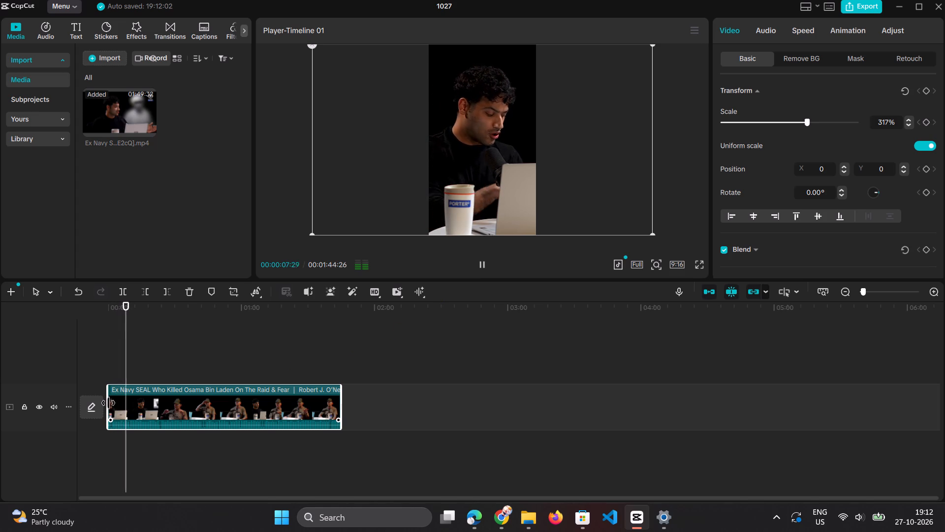
pyautogui.moveTo(108, 403); pyautogui.dragTo(127, 404)
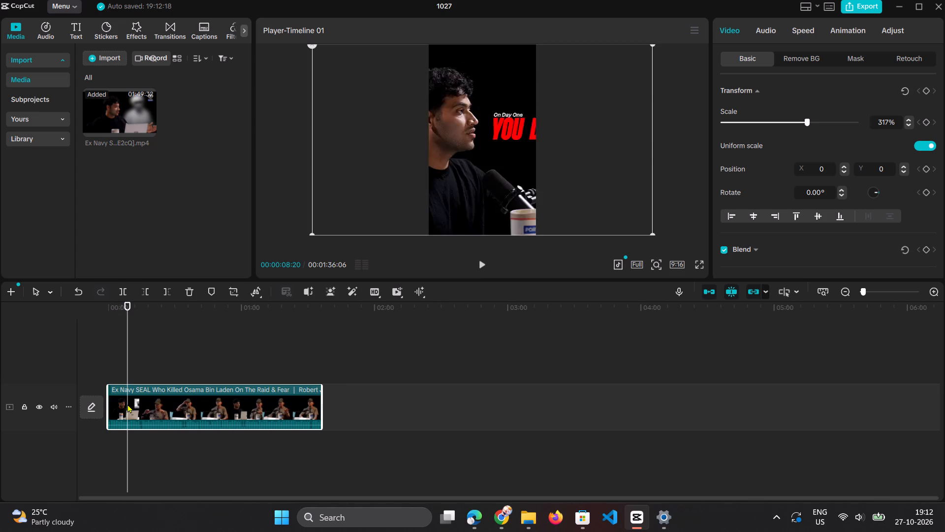
# Recheck the opening by playback and restore footage at the clip's start, to about 1 min 38 s and finally 1 min 40 s.
pyautogui.click(481, 266)
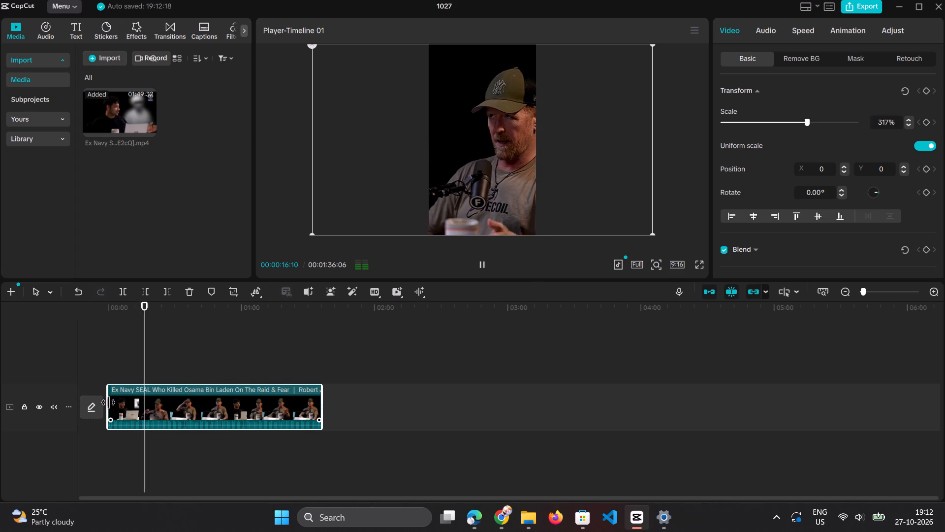
pyautogui.moveTo(108, 402); pyautogui.dragTo(104, 404)
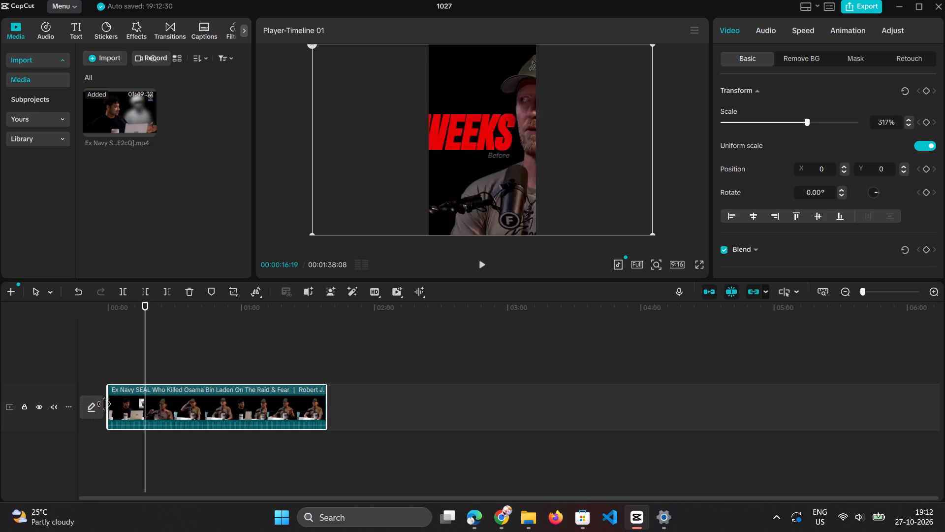
pyautogui.click(477, 261)
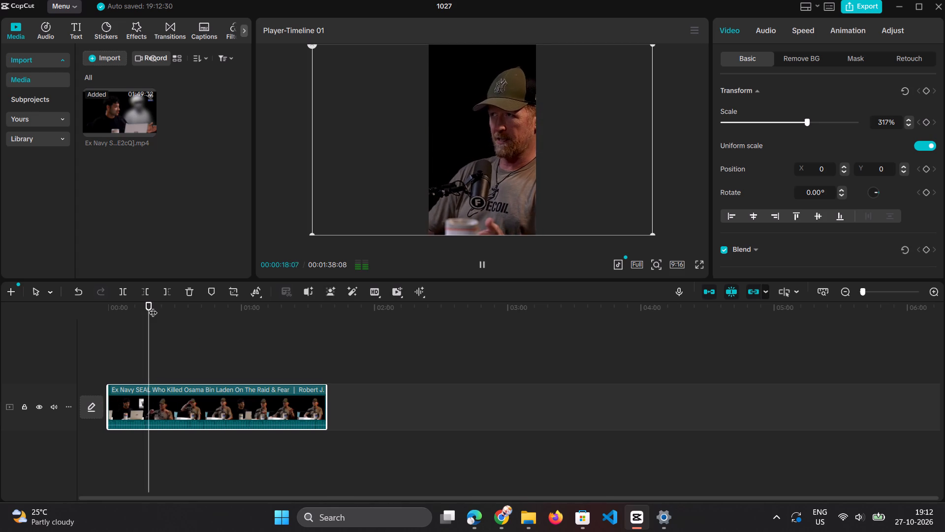
pyautogui.moveTo(151, 306); pyautogui.dragTo(87, 302)
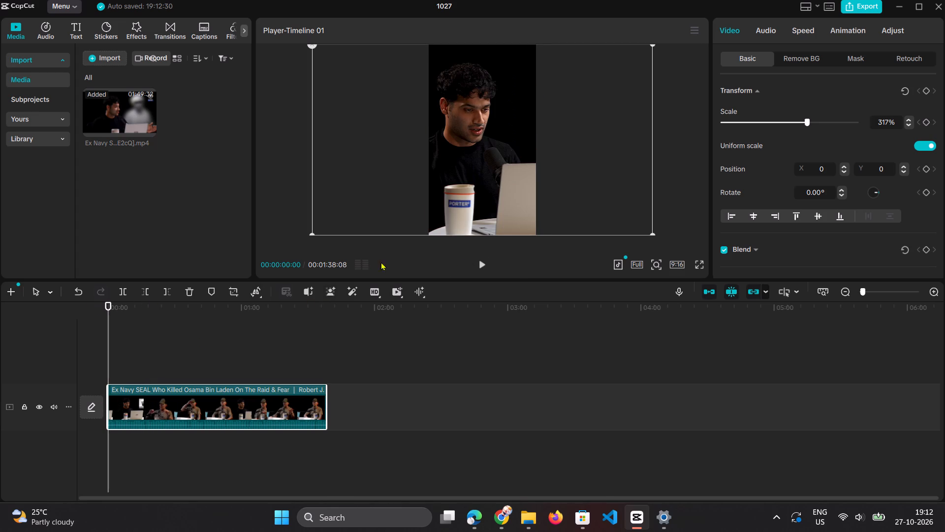
pyautogui.click(482, 260)
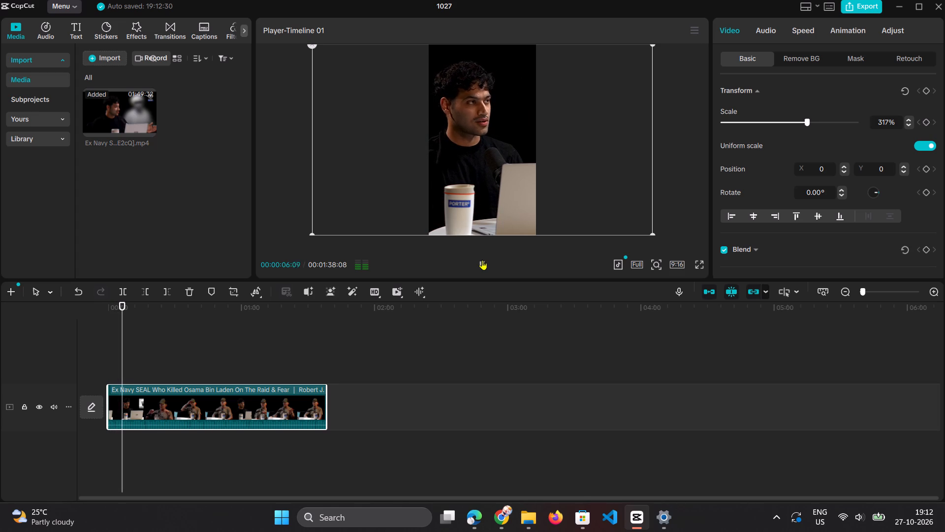
pyautogui.click(108, 404)
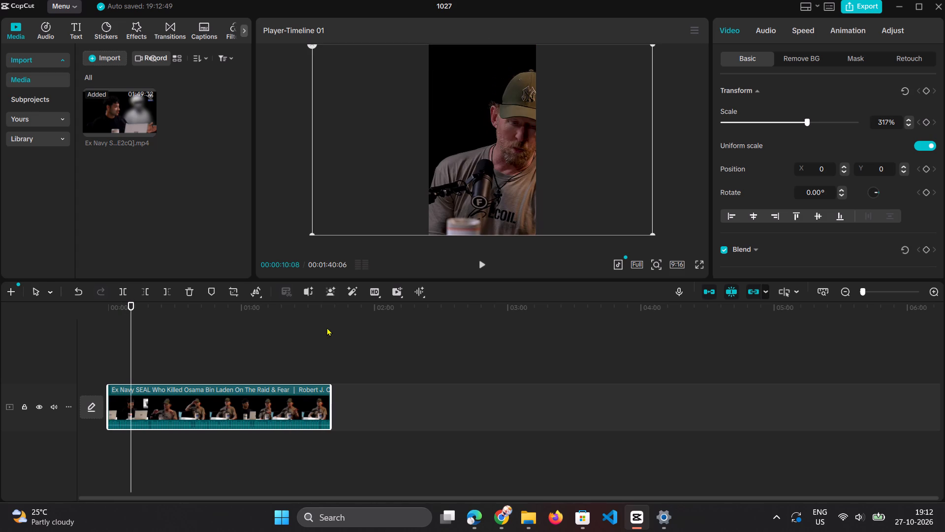
# Replay the clip from the beginning and trim its start to leave 1 min 38 s 14 frames.
pyautogui.moveTo(133, 305); pyautogui.dragTo(105, 308)
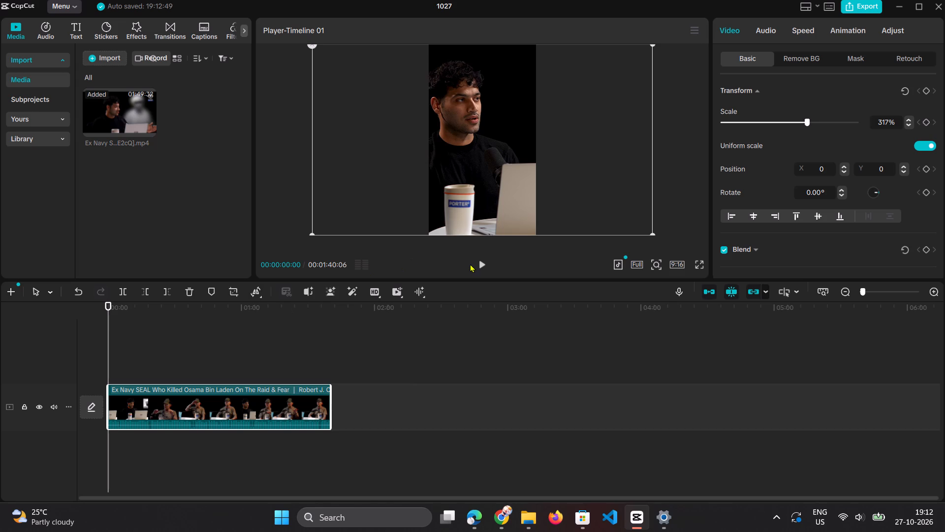
pyautogui.click(478, 264)
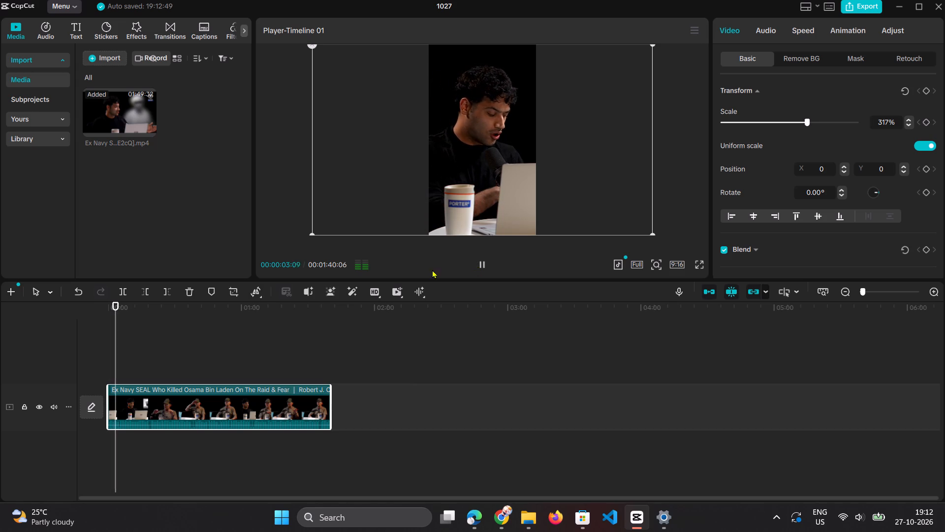
pyautogui.click(109, 405)
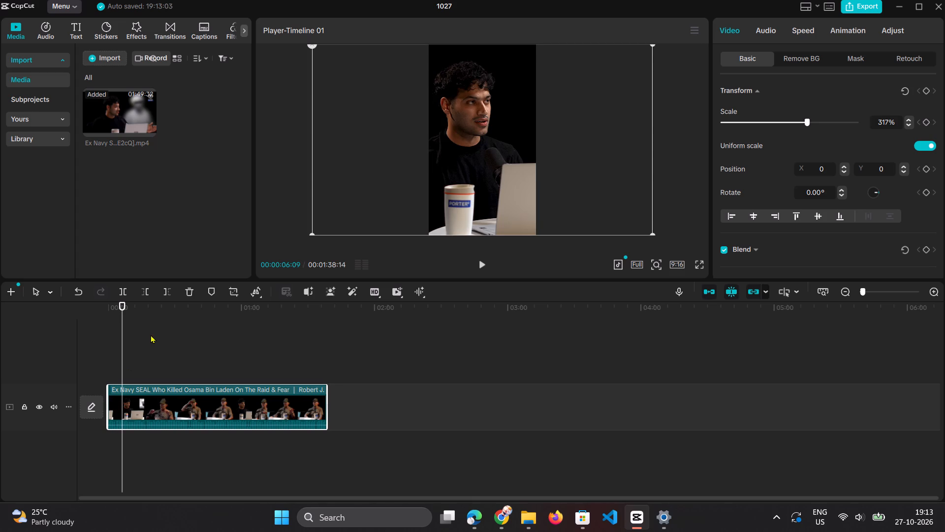
# Replay the opening and, with a finer timeline scale, extend the clip's start slightly to a length of 1 min 38 s 25 frames.
pyautogui.moveTo(123, 307); pyautogui.dragTo(90, 309)
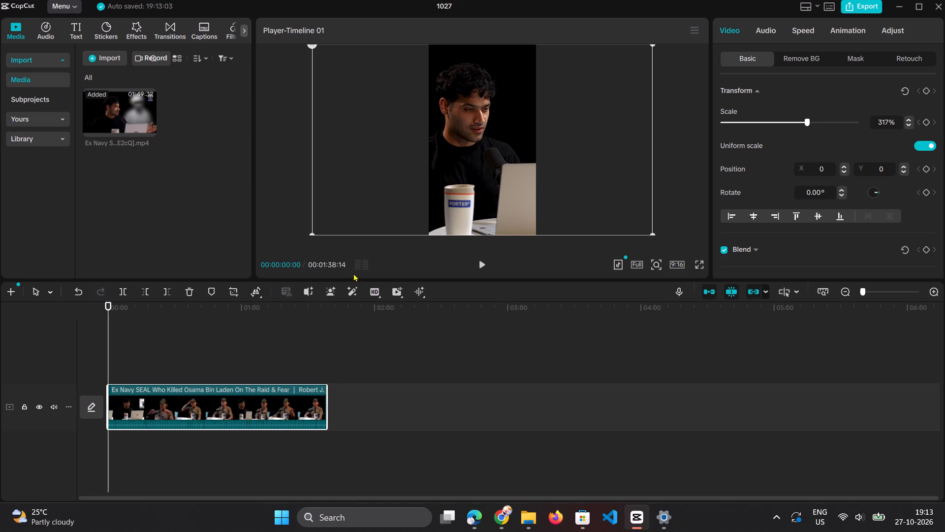
pyautogui.click(490, 262)
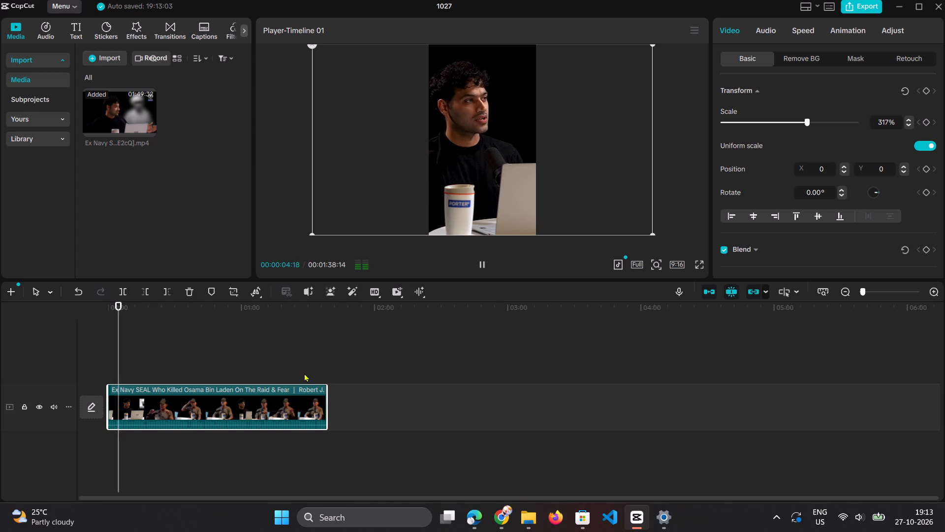
pyautogui.click(879, 291)
pyautogui.hscroll(9, 383, 404)
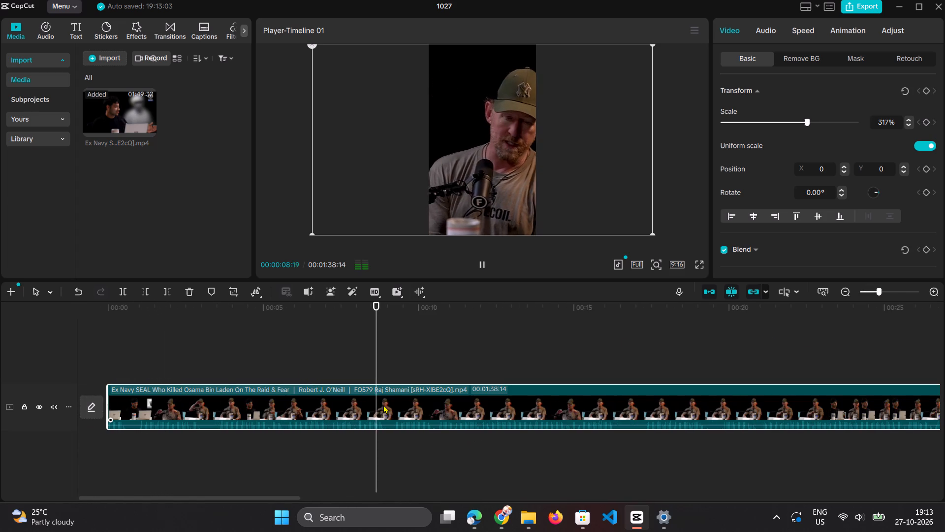
pyautogui.moveTo(107, 403); pyautogui.dragTo(98, 405)
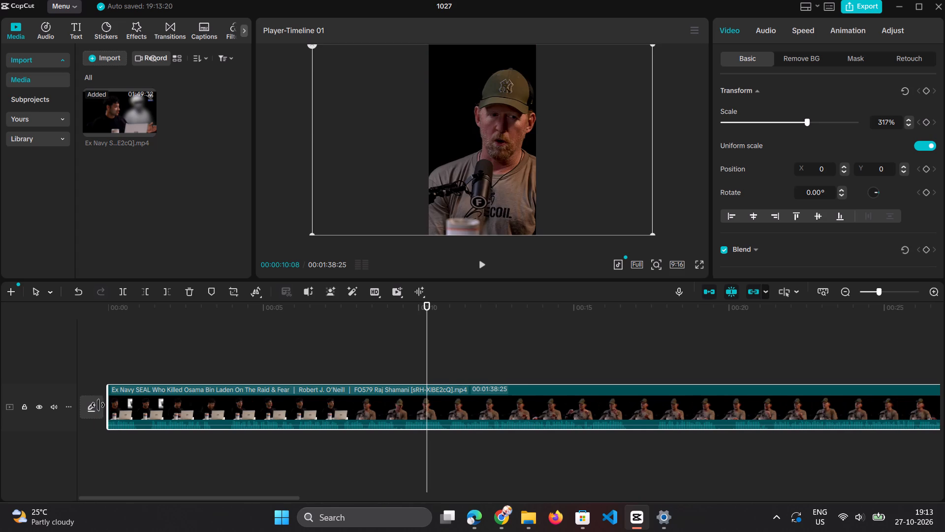
# Replay the opening and nudge the clip's start earlier in small increments to a length of 1 min 39 s 3 frames.
pyautogui.click(115, 308)
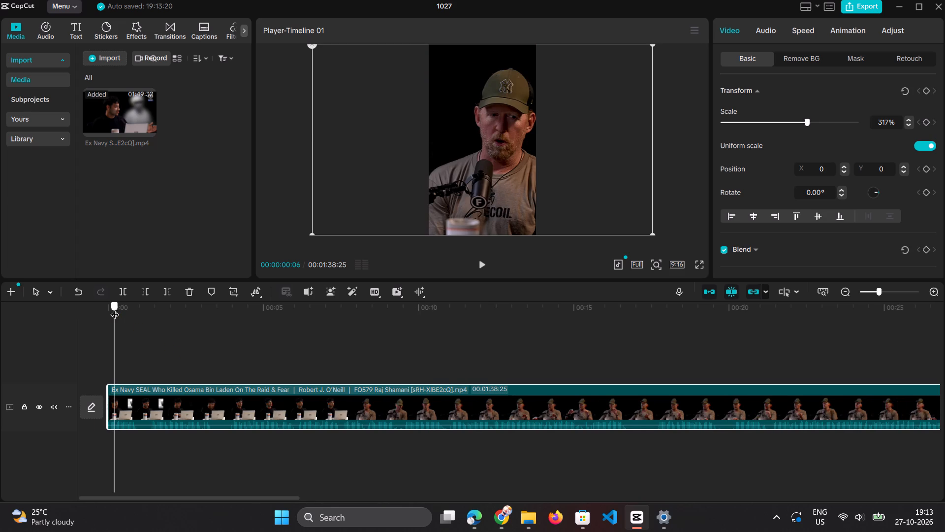
pyautogui.moveTo(116, 303); pyautogui.dragTo(95, 301)
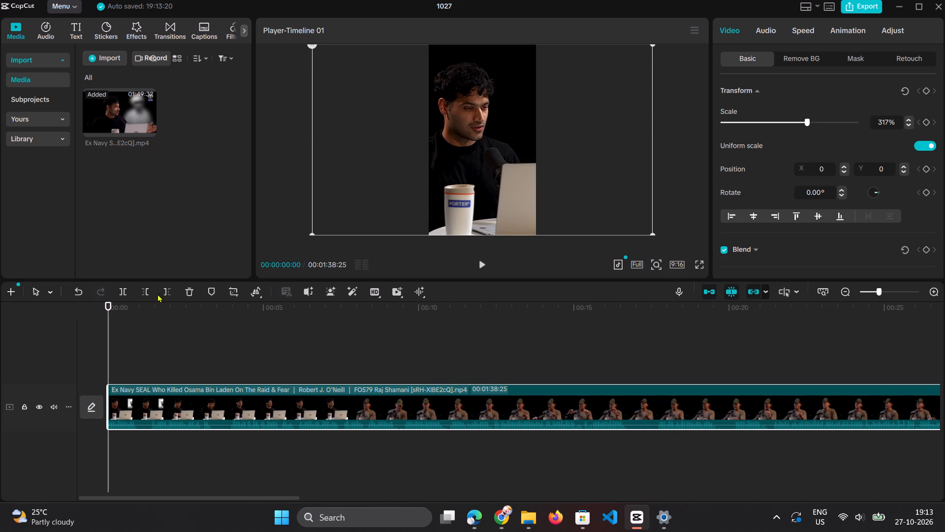
pyautogui.click(482, 265)
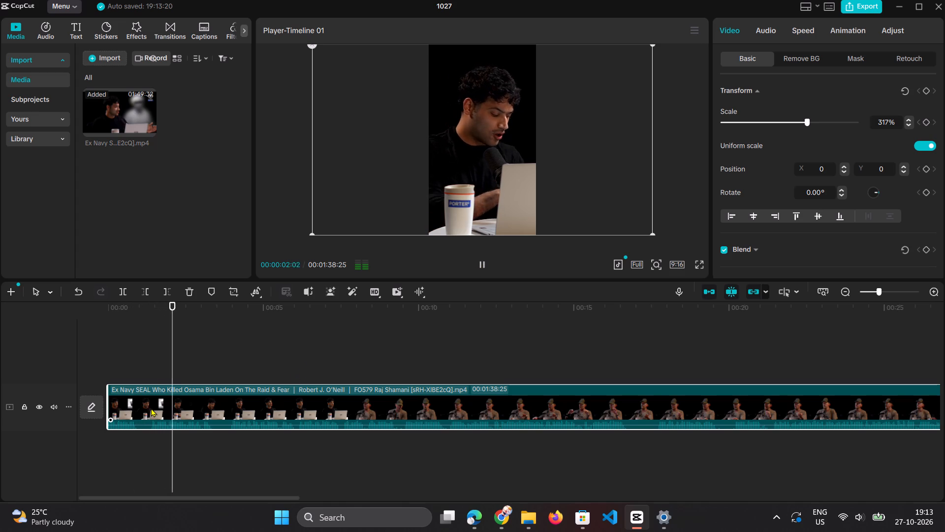
pyautogui.moveTo(110, 407); pyautogui.dragTo(107, 407)
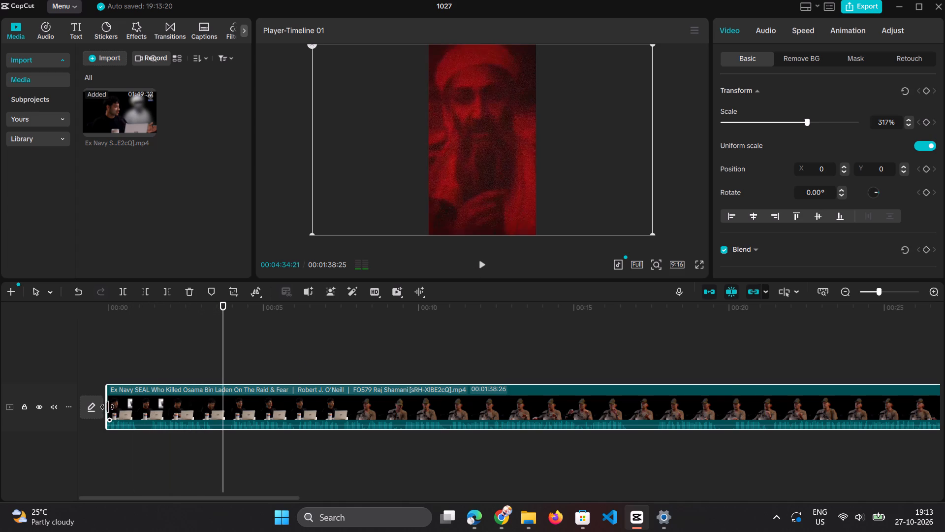
pyautogui.moveTo(107, 407); pyautogui.dragTo(105, 407)
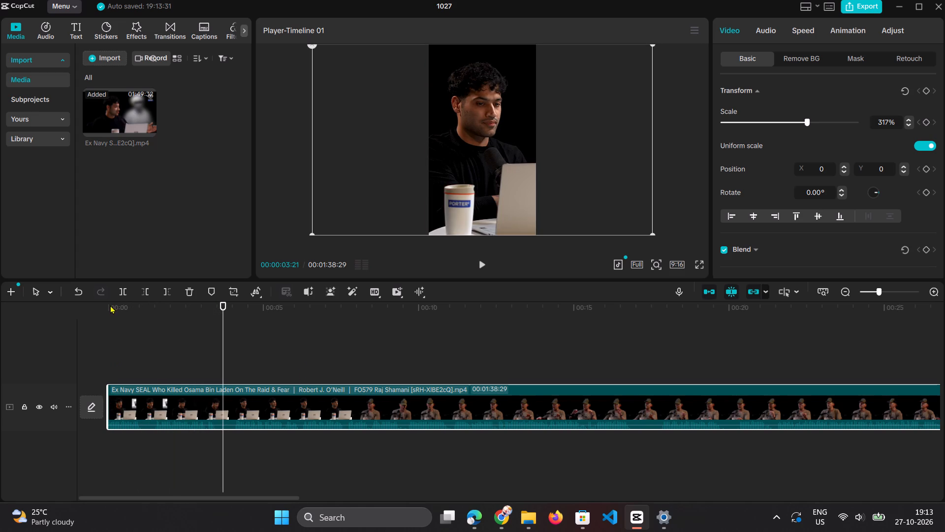
pyautogui.click(110, 305)
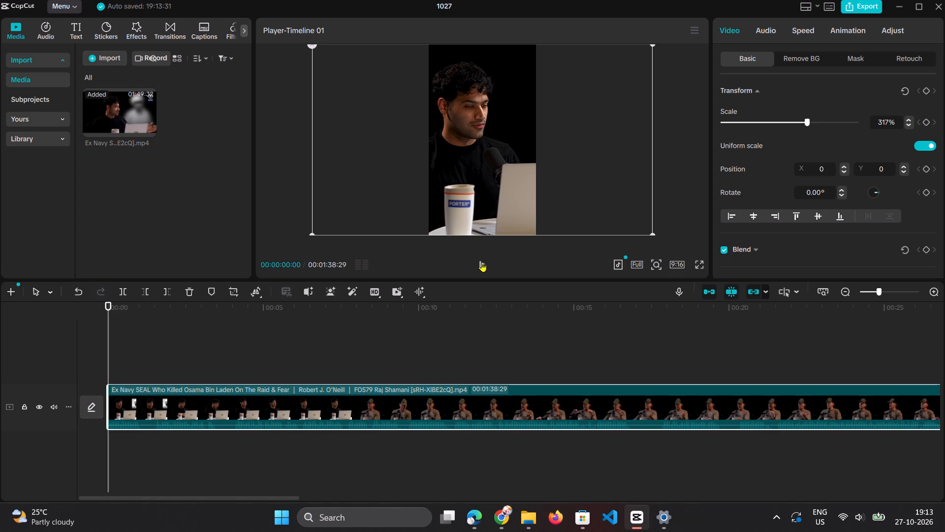
pyautogui.click(481, 262)
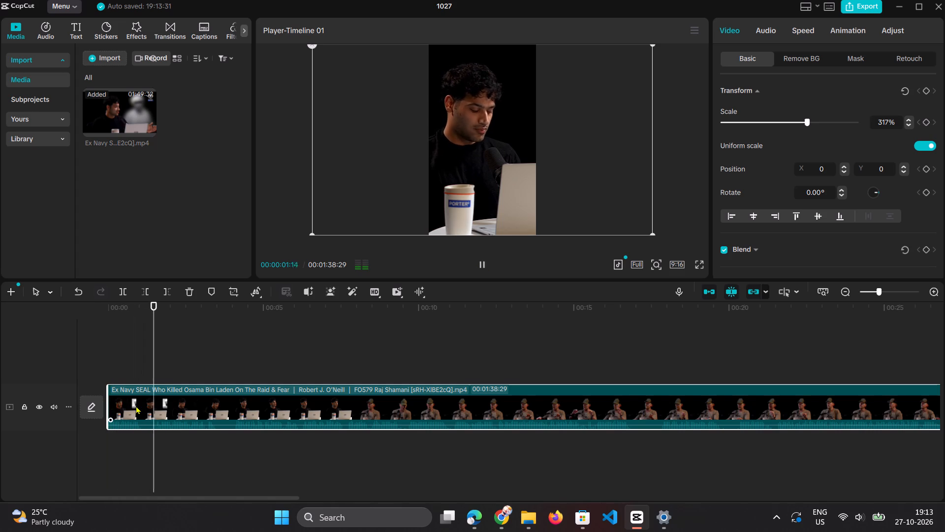
pyautogui.click(107, 404)
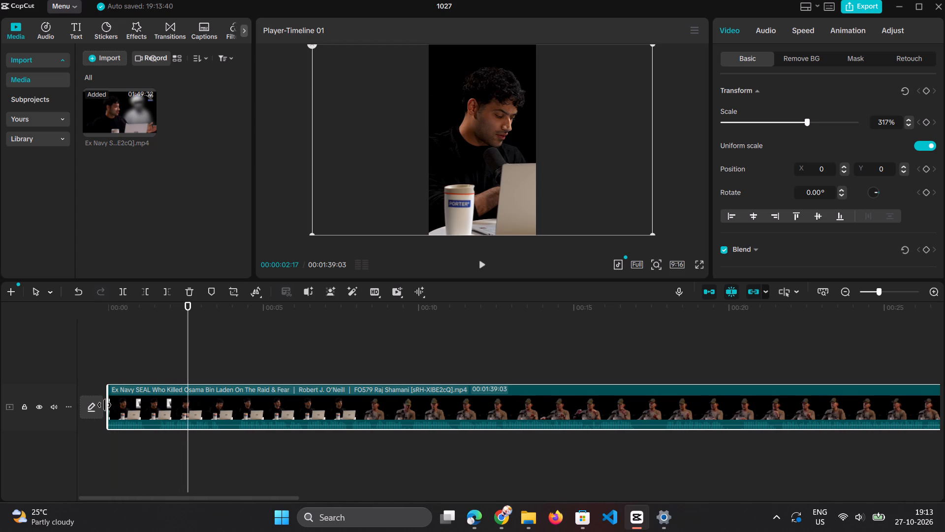
# Play the retrimmed clip from its beginning and bring the whole clip into view on the timeline.
pyautogui.moveTo(189, 304); pyautogui.dragTo(123, 312)
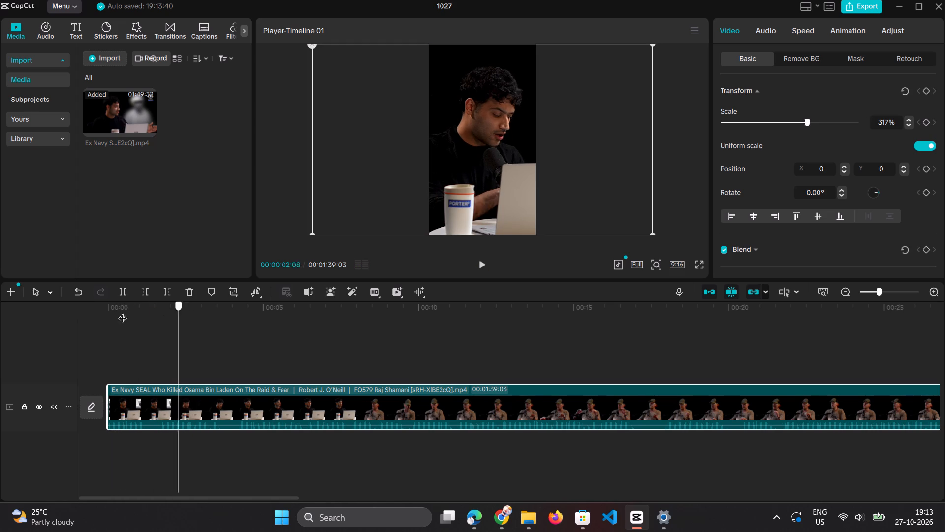
pyautogui.moveTo(123, 312); pyautogui.dragTo(92, 312)
pyautogui.click(485, 262)
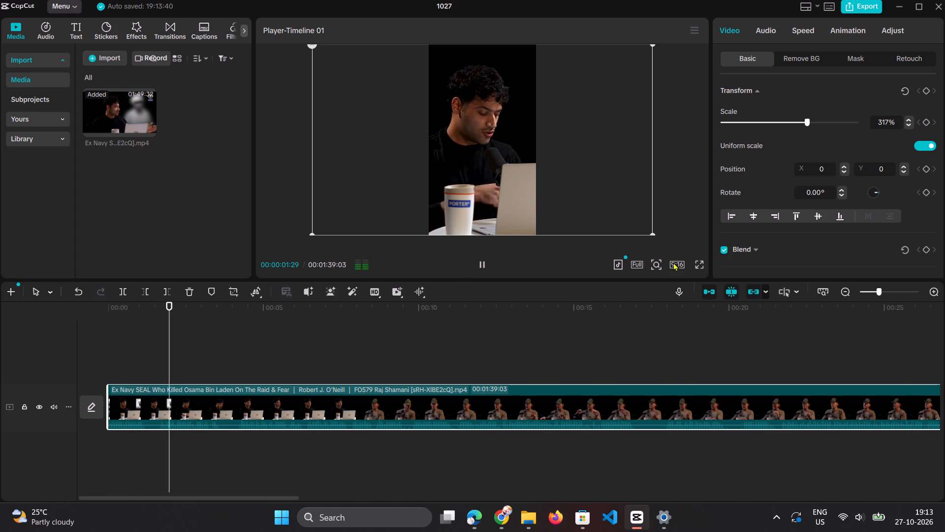
pyautogui.hscroll(-9, 701, 376)
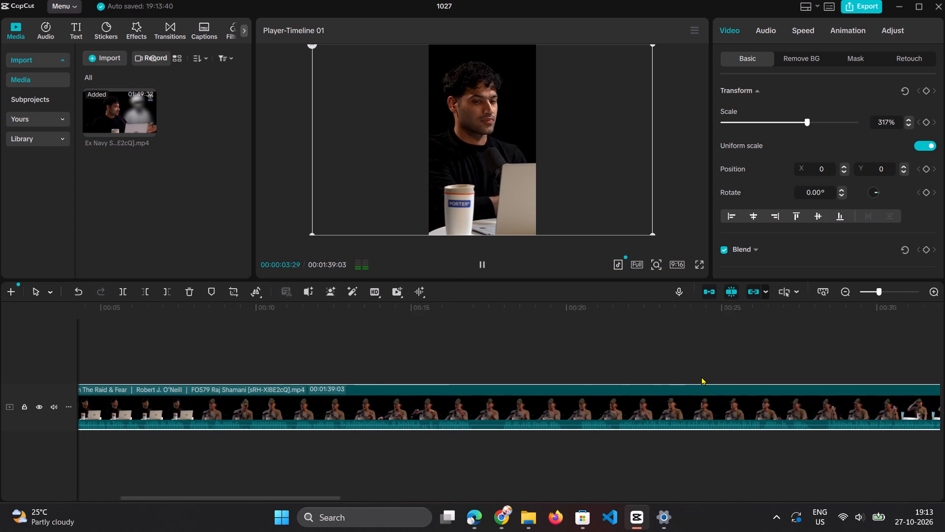
pyautogui.click(866, 291)
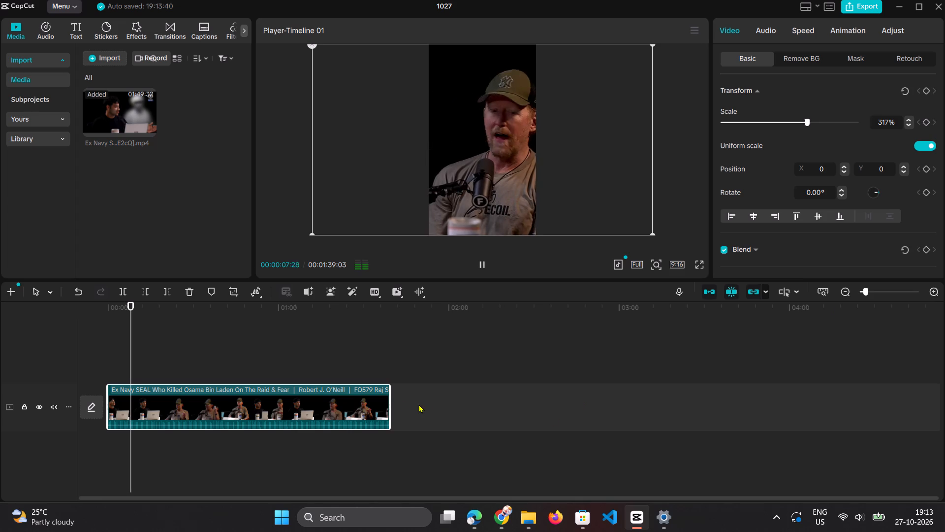
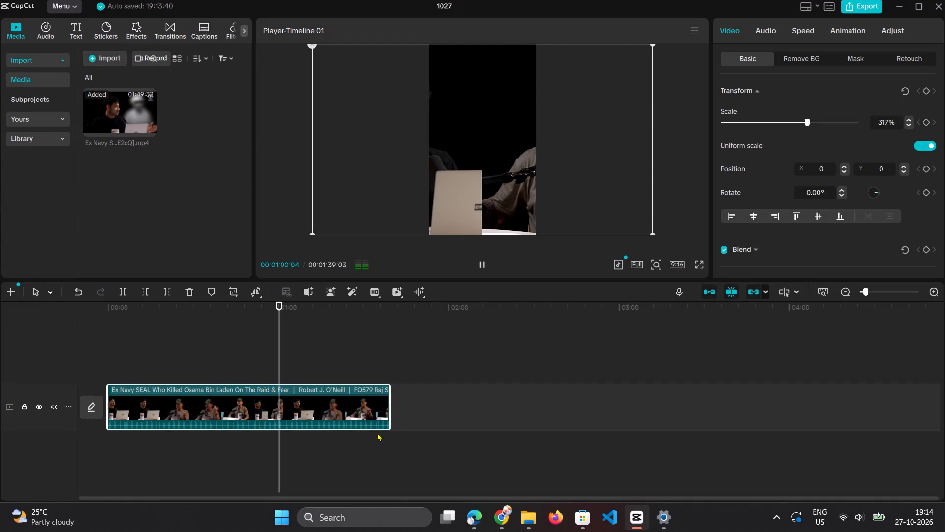
# Trim the end of the podcast clip to leave a length of 1 min 1 s 19 frames.
pyautogui.moveTo(389, 409); pyautogui.dragTo(293, 422)
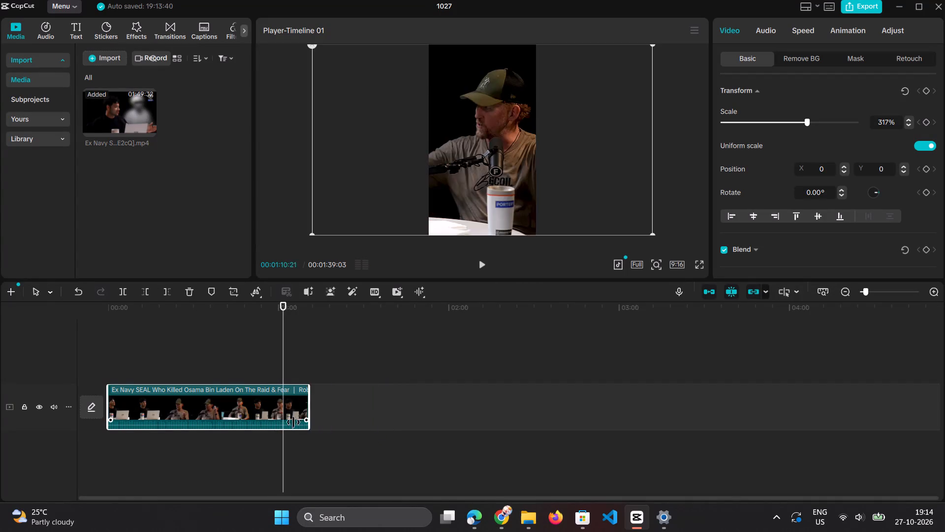
pyautogui.moveTo(293, 422); pyautogui.dragTo(280, 424)
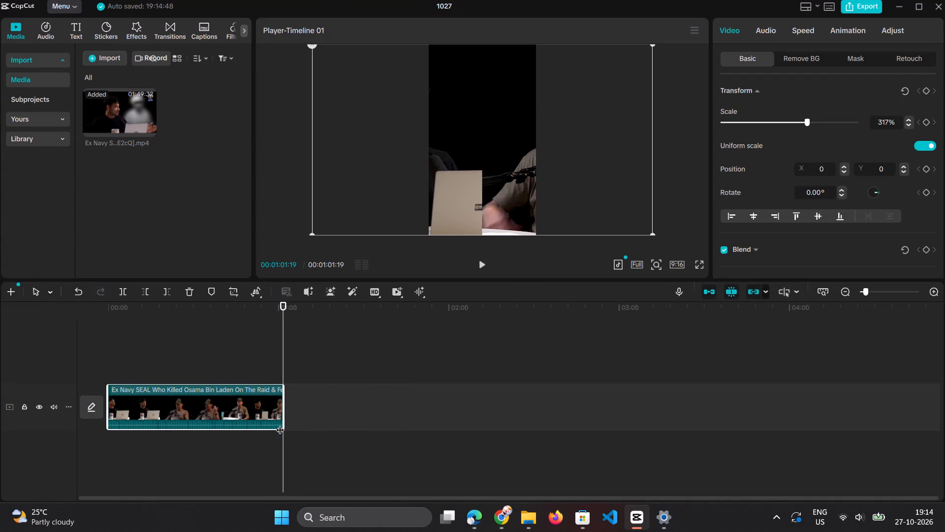
# Play the shortened clip from its beginning and recheck the passage from about 10 seconds in.
pyautogui.click(479, 260)
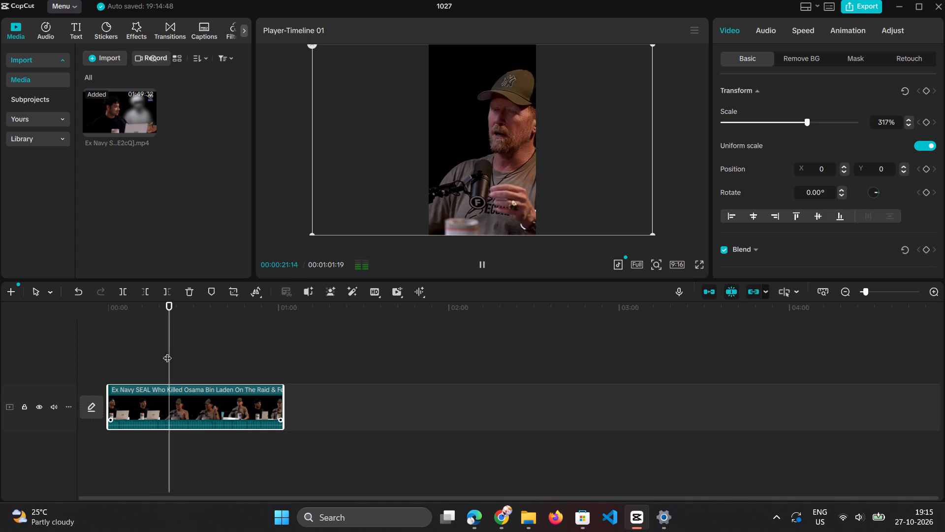
pyautogui.click(145, 306)
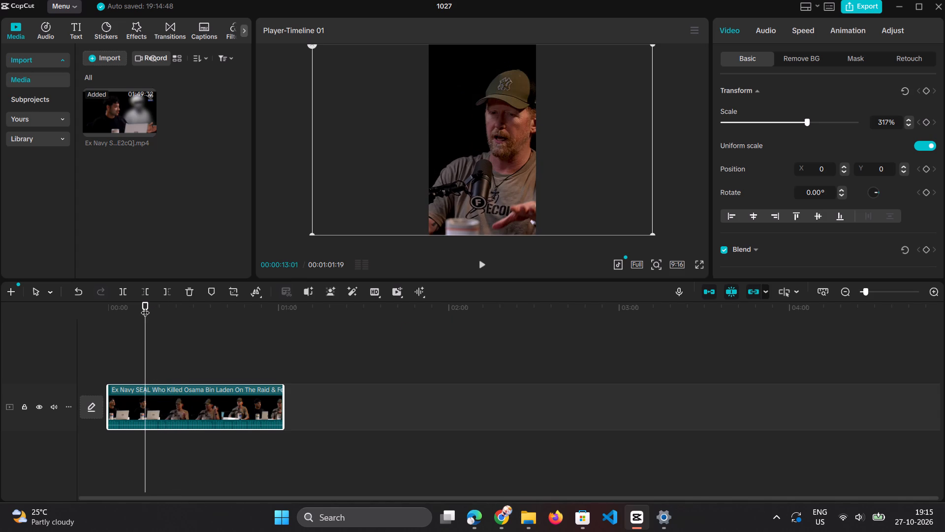
pyautogui.click(136, 304)
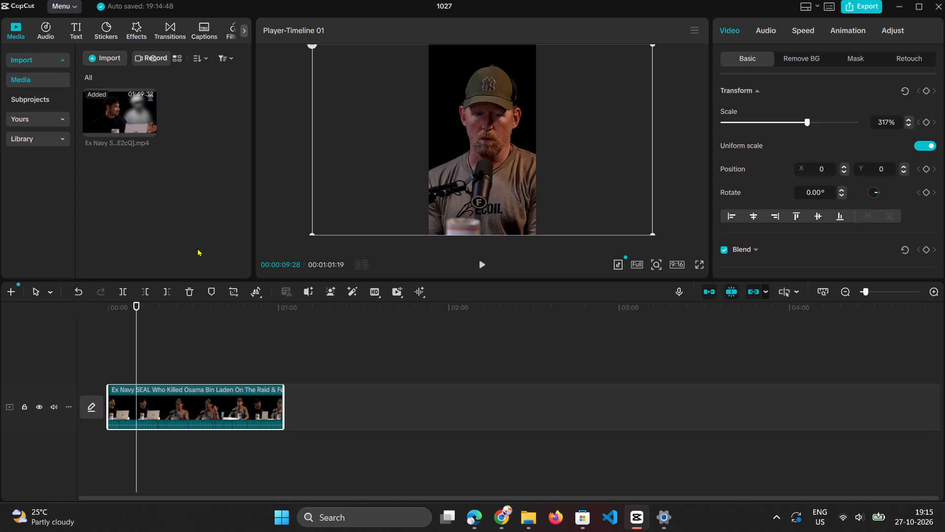
pyautogui.click(478, 262)
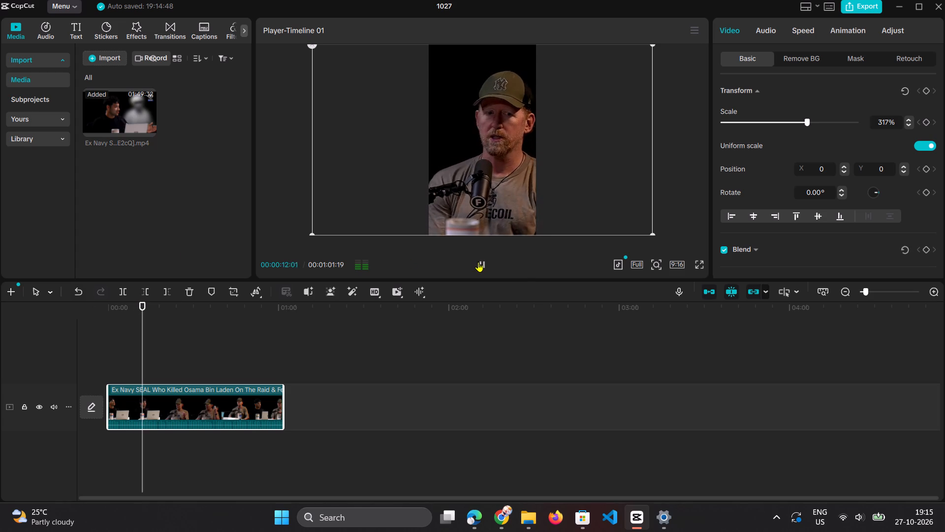
pyautogui.click(478, 262)
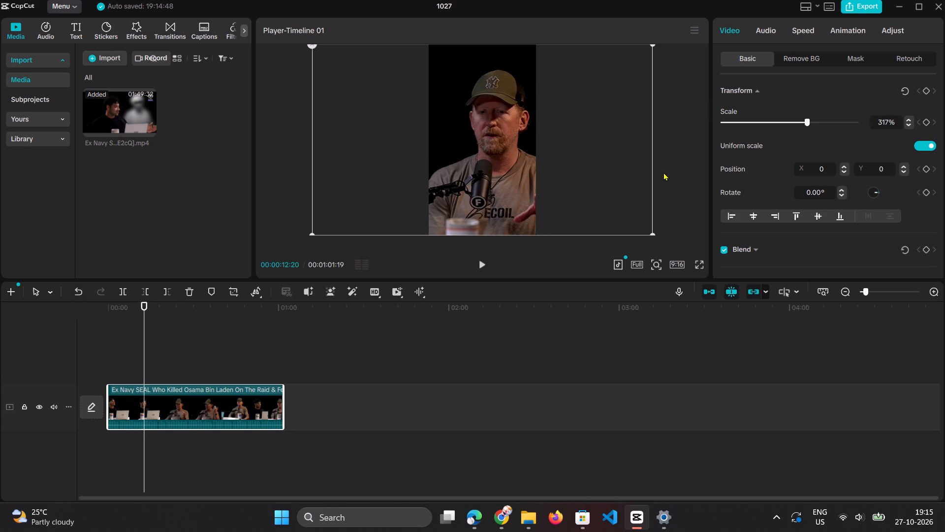
# Export the clip as 1027(1) in 1080P H.264 mp4 at 30fps and dismiss the sharing options.
pyautogui.click(857, 9)
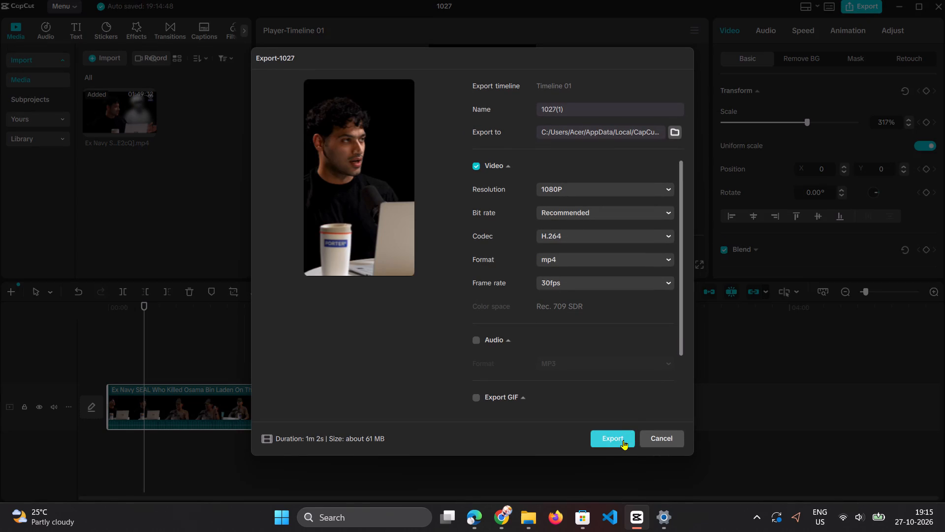
pyautogui.click(623, 440)
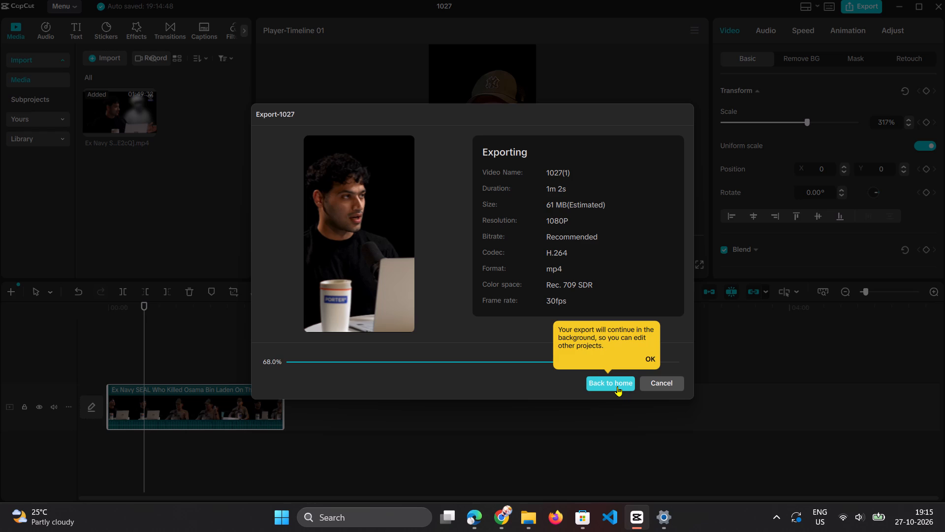
pyautogui.click(648, 362)
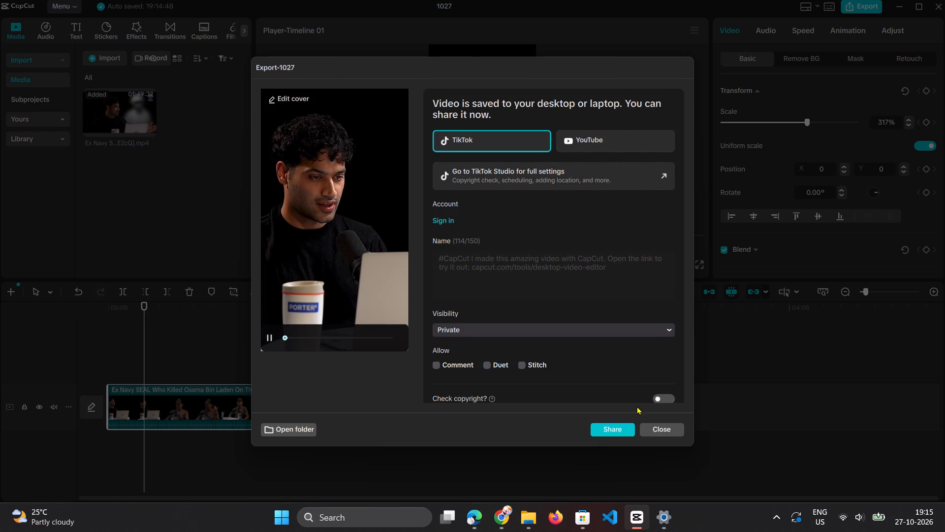
pyautogui.scroll(-1, 627, 368)
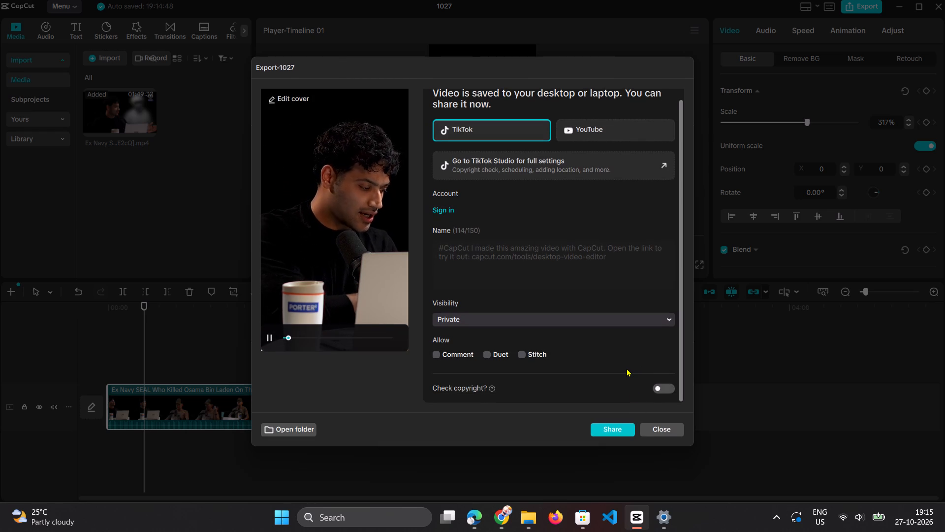
pyautogui.click(657, 428)
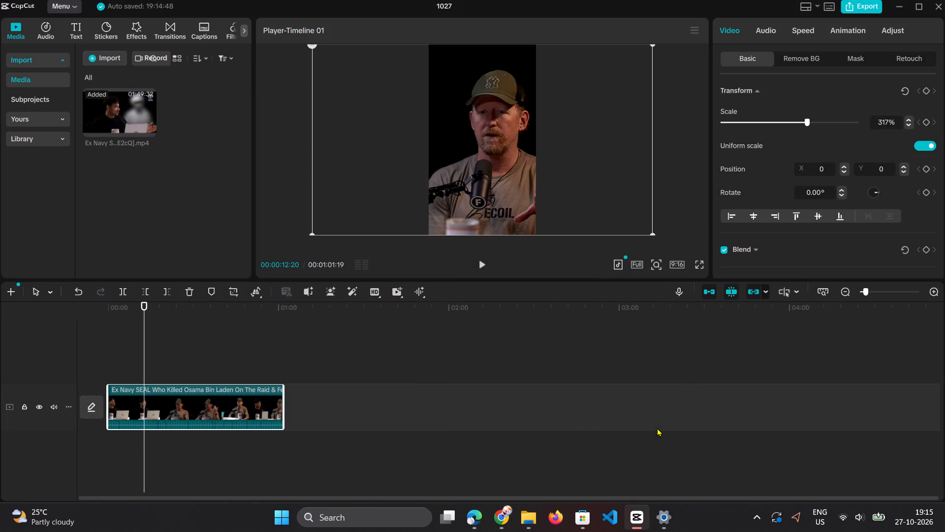
# In File Explorer, rename the exported 1027(1).mp4 in CapCut's Videos folder as one_way_mission.mp4.
pyautogui.click(537, 515)
pyautogui.click(550, 485)
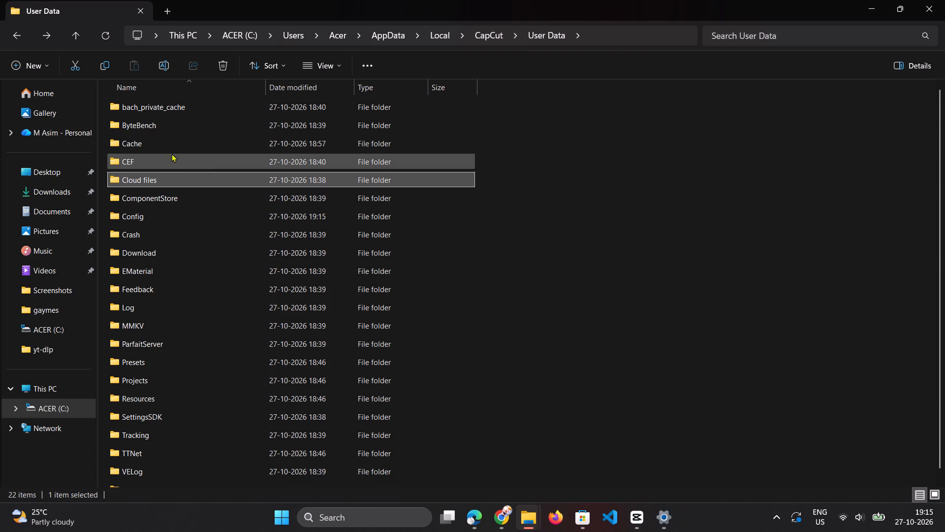
pyautogui.click(20, 45)
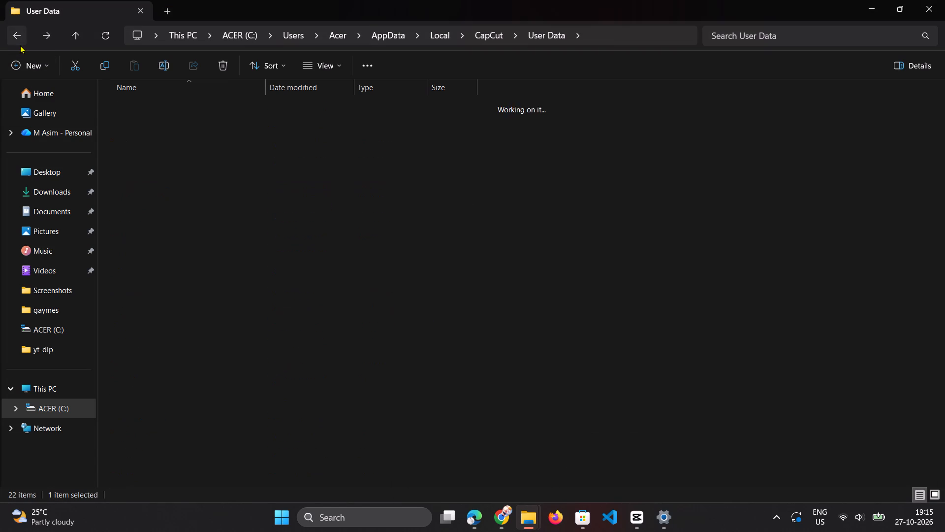
pyautogui.doubleClick(133, 138)
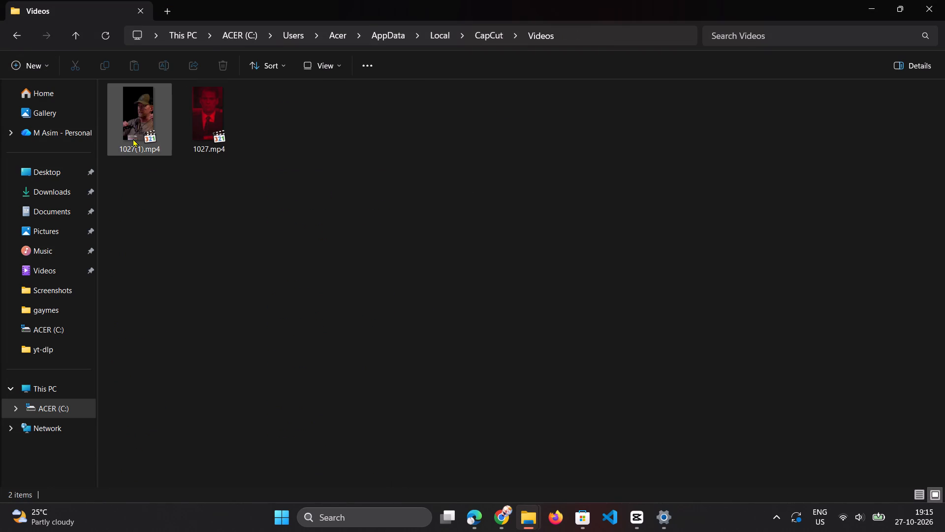
pyautogui.click(154, 169)
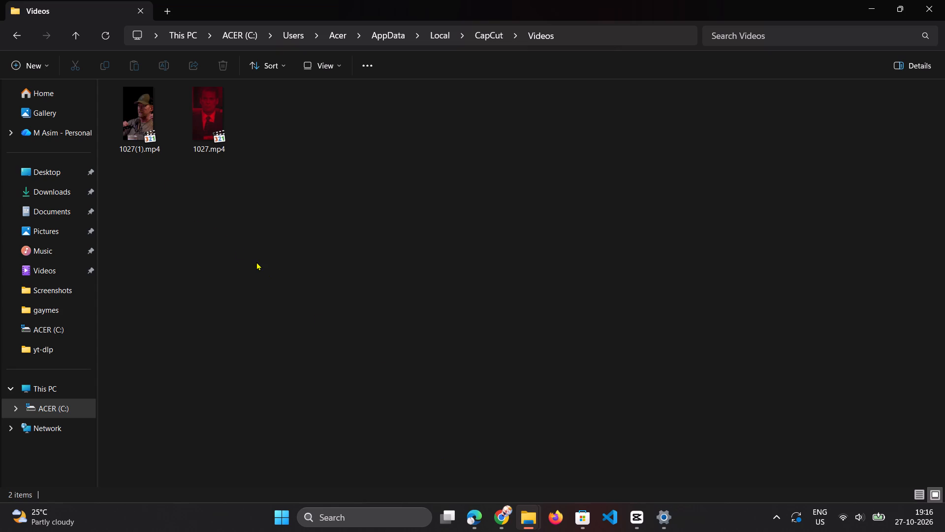
pyautogui.click(135, 151)
pyautogui.click(135, 151)
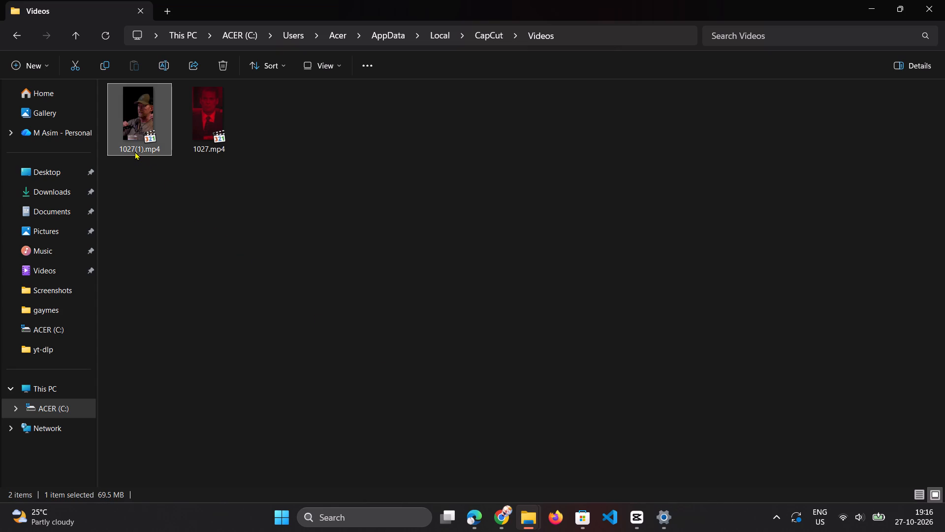
pyautogui.press('BackSpace')
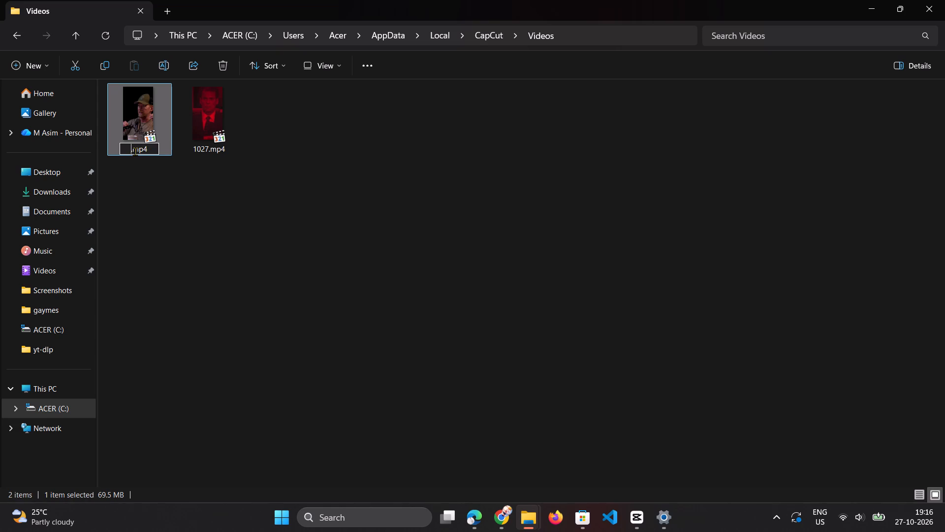
pyautogui.write('one')
pyautogui.write('_way_')
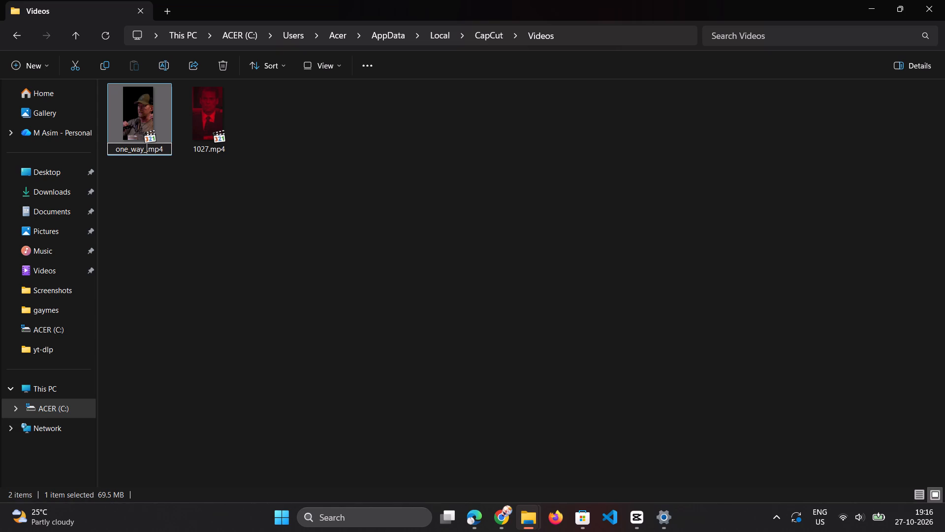
pyautogui.write('mission')
pyautogui.press('Return')
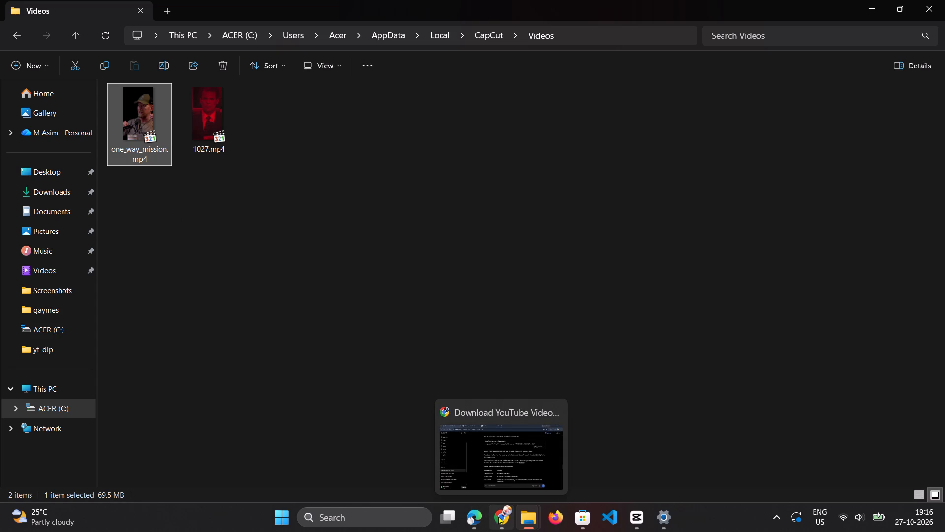
# Switch to Edge and upload one_way_mission.mp4 to the RandomMafia channel through YouTube Studio.
pyautogui.click(475, 516)
pyautogui.moveTo(475, 516); pyautogui.dragTo(448, 451)
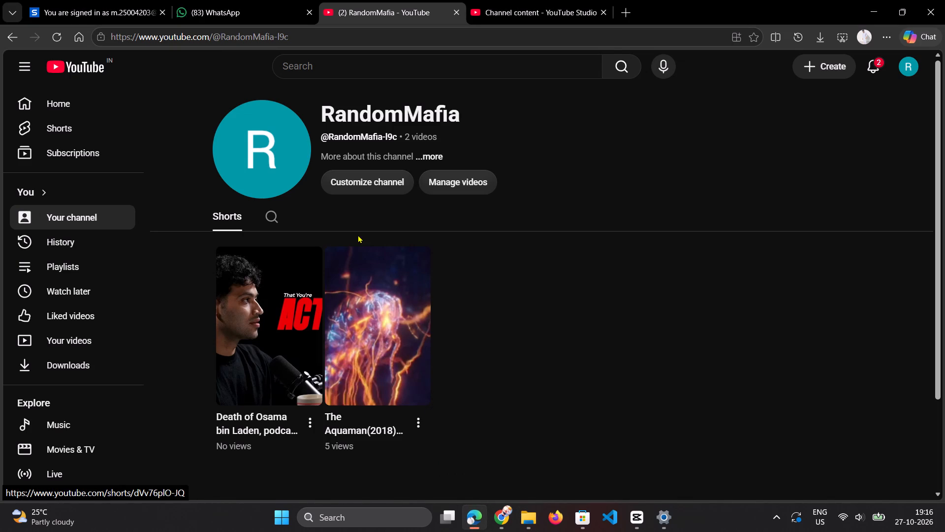
pyautogui.click(465, 175)
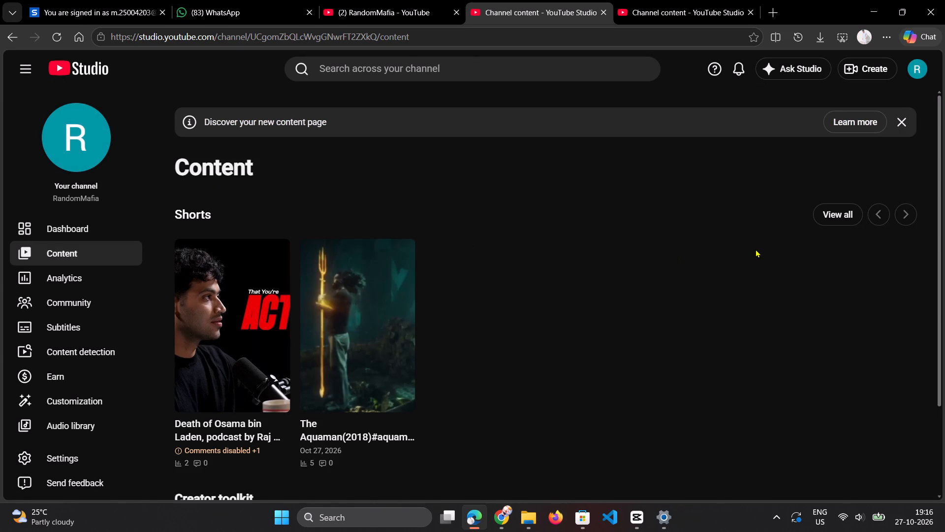
pyautogui.scroll(-2, 573, 181)
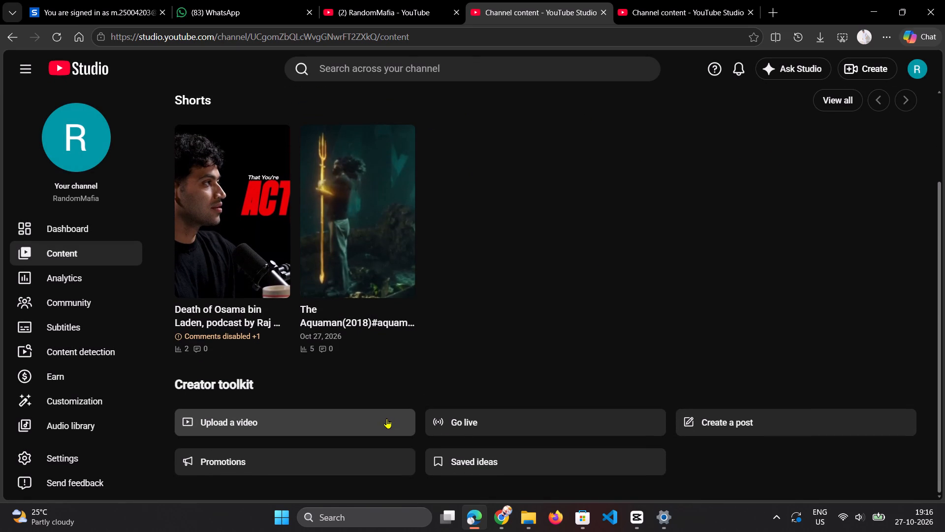
pyautogui.click(386, 418)
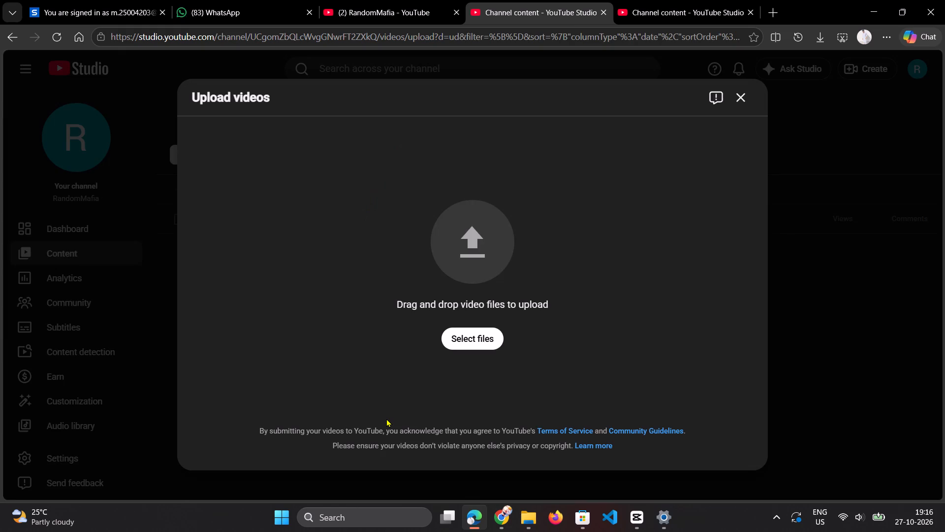
pyautogui.click(473, 340)
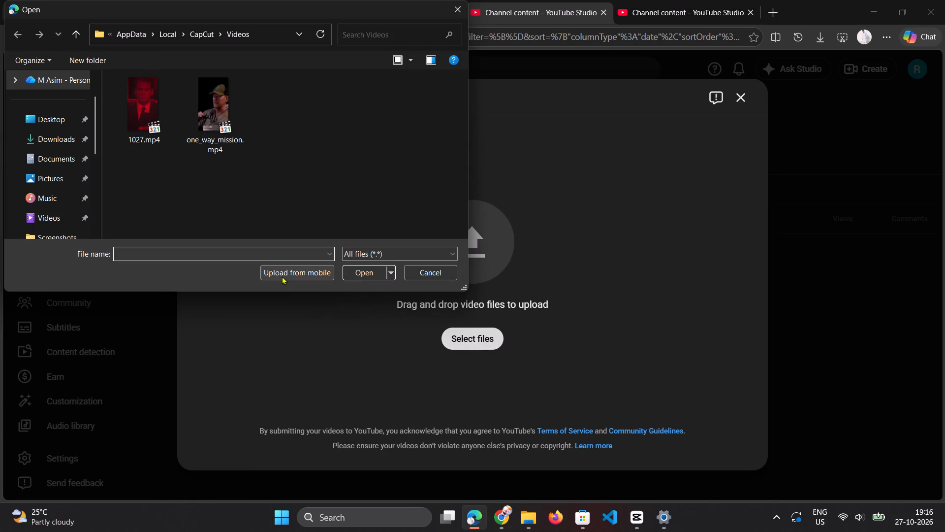
pyautogui.click(224, 135)
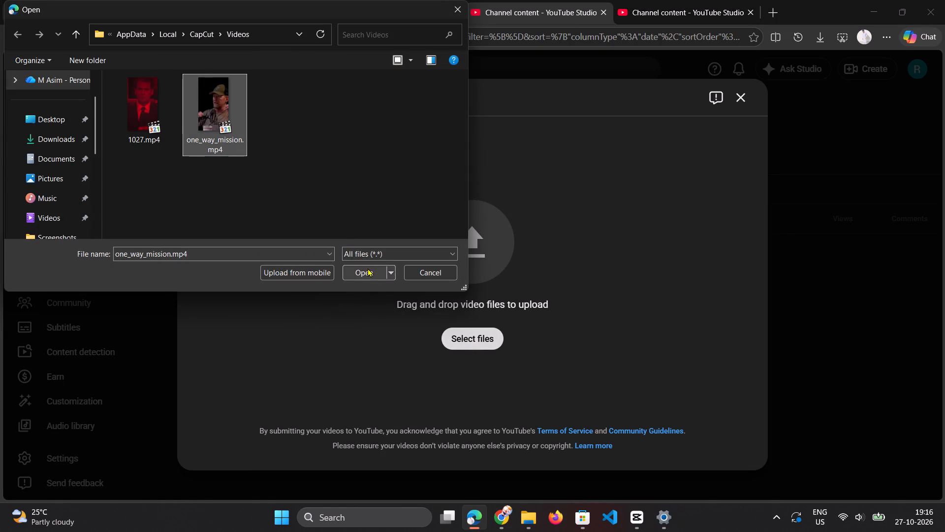
pyautogui.click(368, 268)
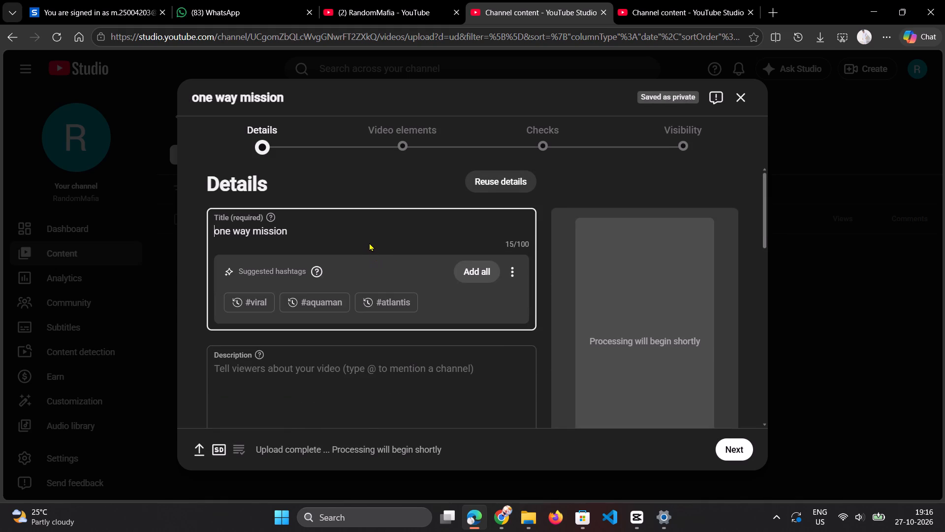
# Capitalise the words of the video title so it reads "One Way Mission".
pyautogui.click(221, 233)
pyautogui.press('BackSpace')
pyautogui.hotkey('shift', 'o')
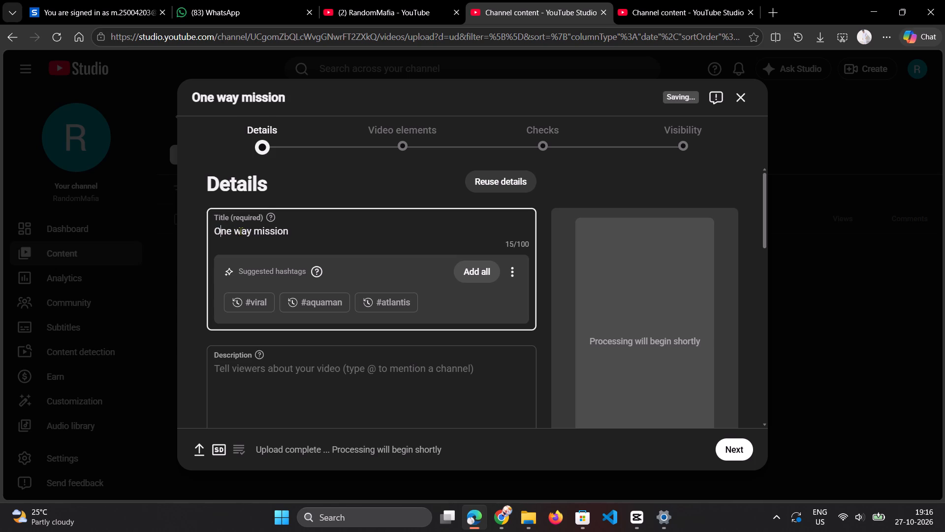
pyautogui.press('Right')
pyautogui.press('Right')
pyautogui.press('Right')
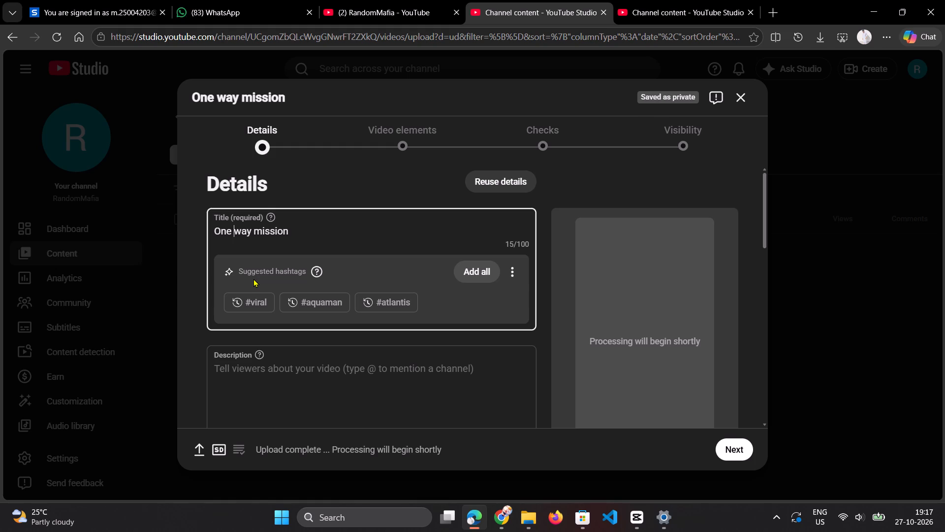
pyautogui.press('Right')
pyautogui.press('BackSpace')
pyautogui.hotkey('shift', 'w')
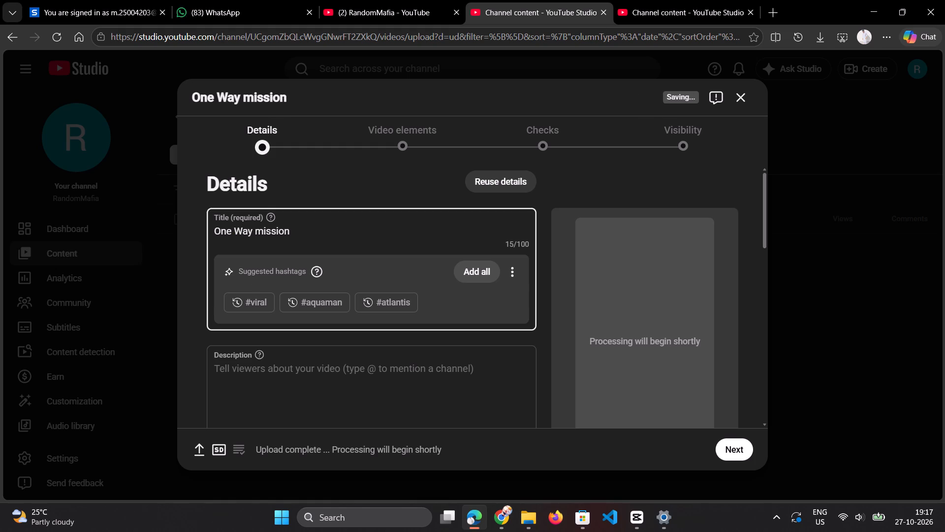
pyautogui.press('Right')
pyautogui.press('Right')
pyautogui.press('Right')
pyautogui.press('Right')
pyautogui.press('BackSpace')
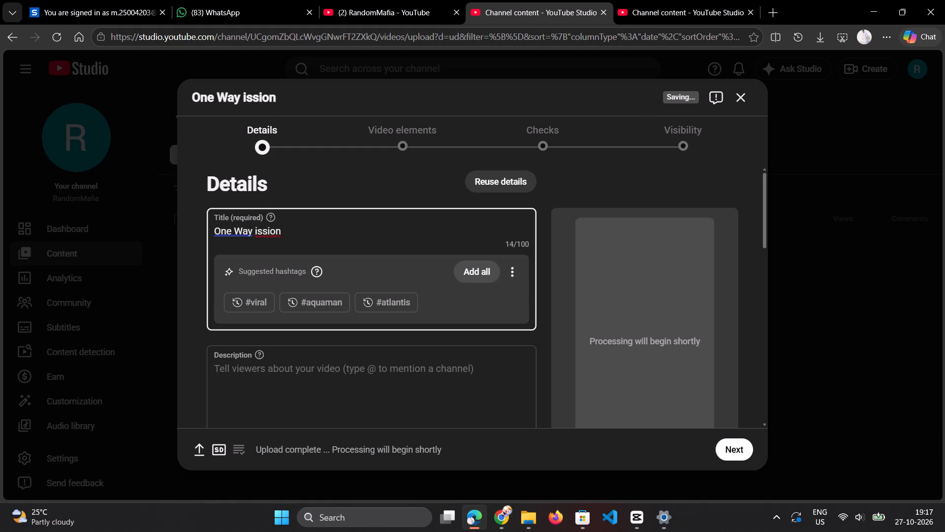
pyautogui.hotkey('shift', 'm')
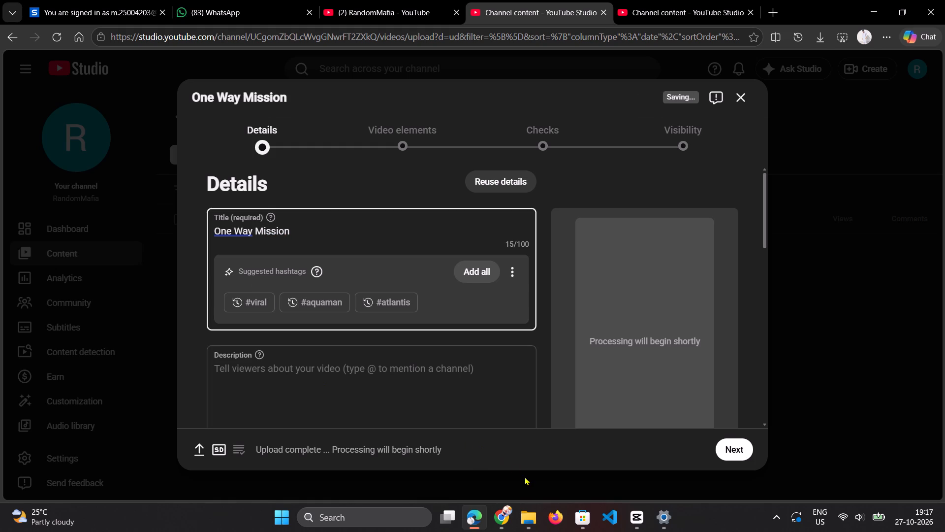
# Switch to File Explorer and play the start of one_way_mission.mp4, closing the leftover Settings window and the player.
pyautogui.click(568, 472)
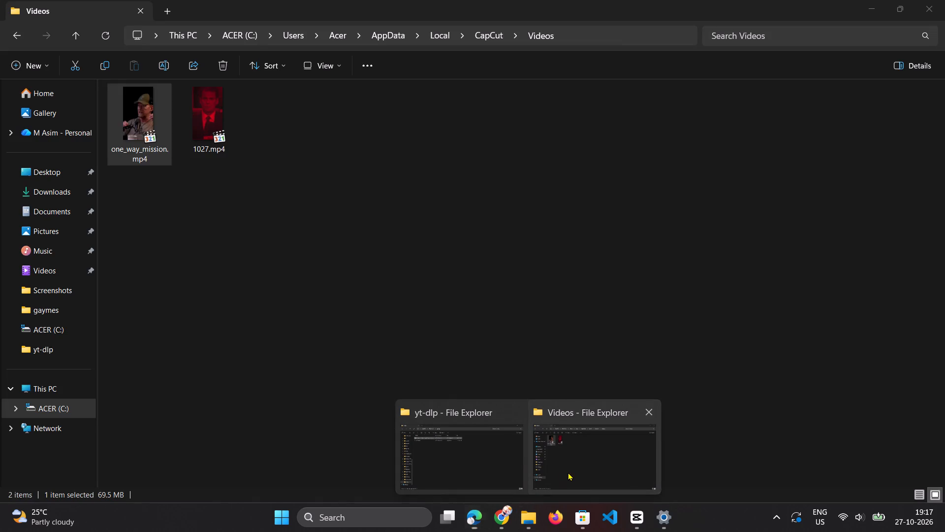
pyautogui.doubleClick(144, 132)
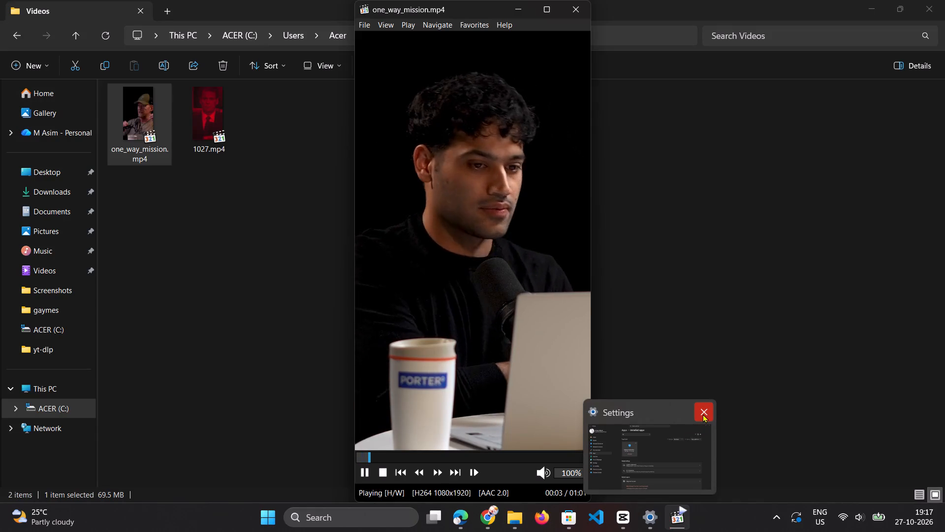
pyautogui.click(703, 414)
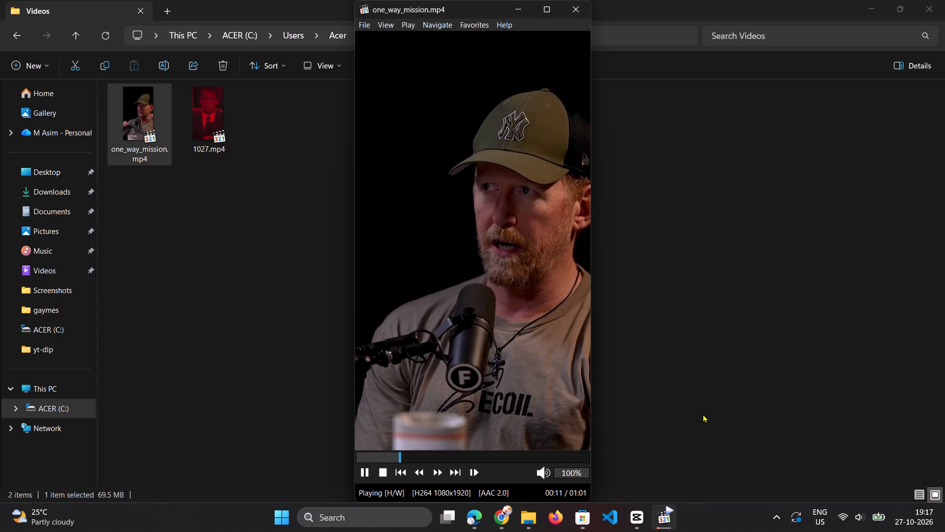
pyautogui.click(578, 13)
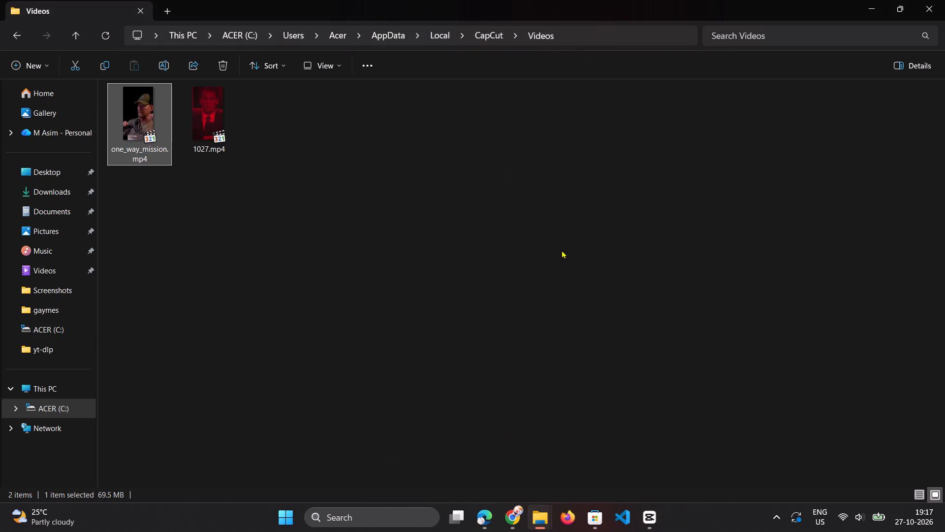
# Switch back to Edge and extend the video title with ". Podcast by Raj Shamani".
pyautogui.click(491, 519)
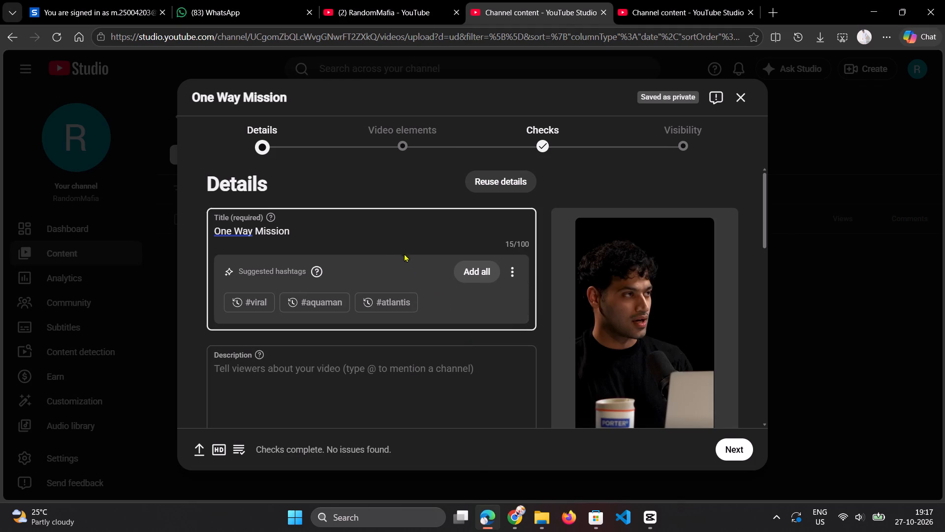
pyautogui.click(384, 236)
pyautogui.write('. Podcast')
pyautogui.press('space')
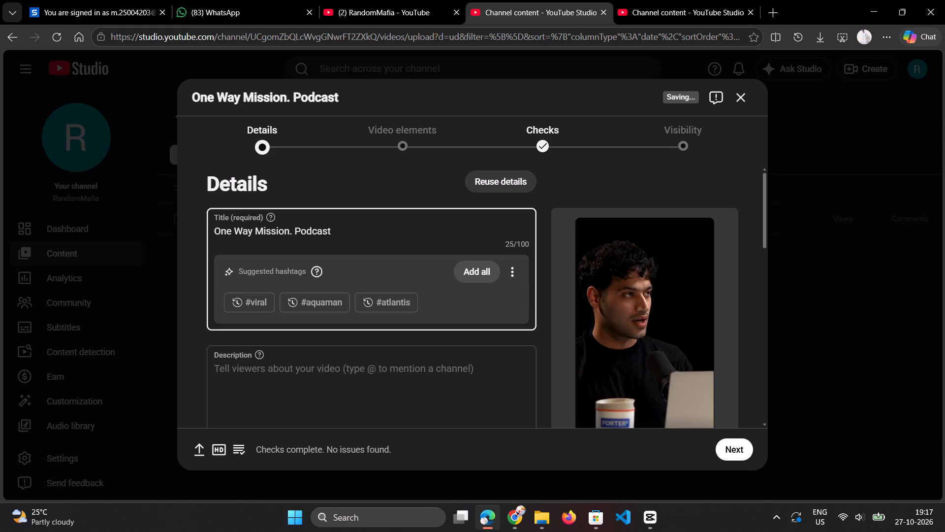
pyautogui.write('by Raj')
pyautogui.press('space')
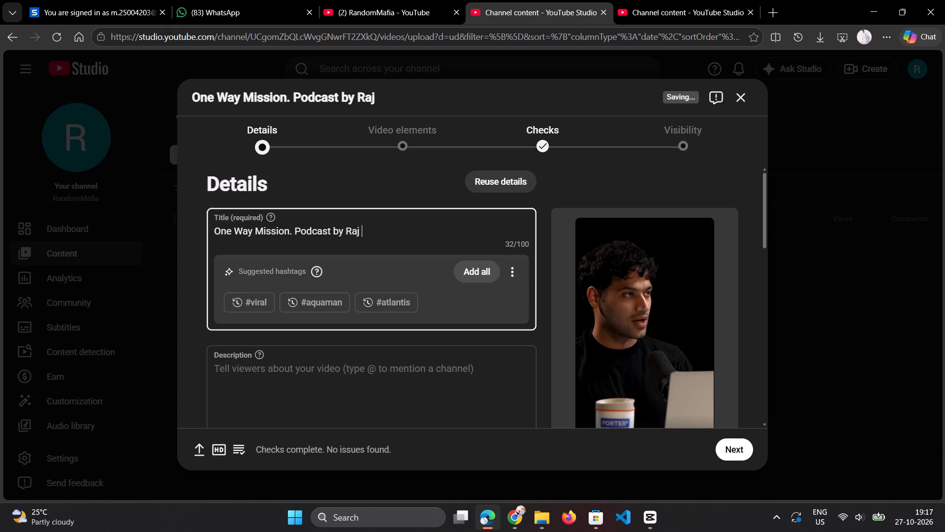
pyautogui.write('Shamani')
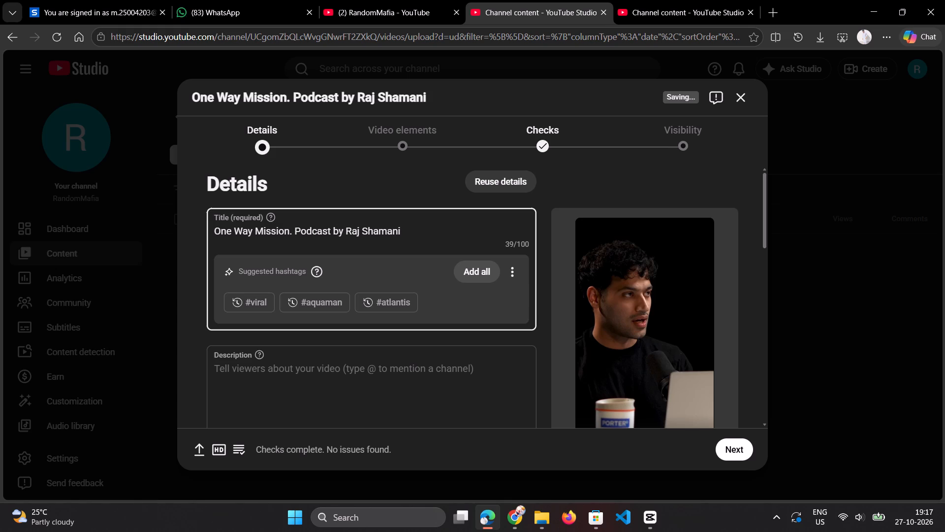
pyautogui.press('space')
# Append the hashtags #osamabinladen, #podcast, #viral and #rajshamani to the video title.
pyautogui.hotkey('shift', '#')
pyautogui.hotkey('shift', 'o')
pyautogui.press('BackSpace')
pyautogui.write('osama')
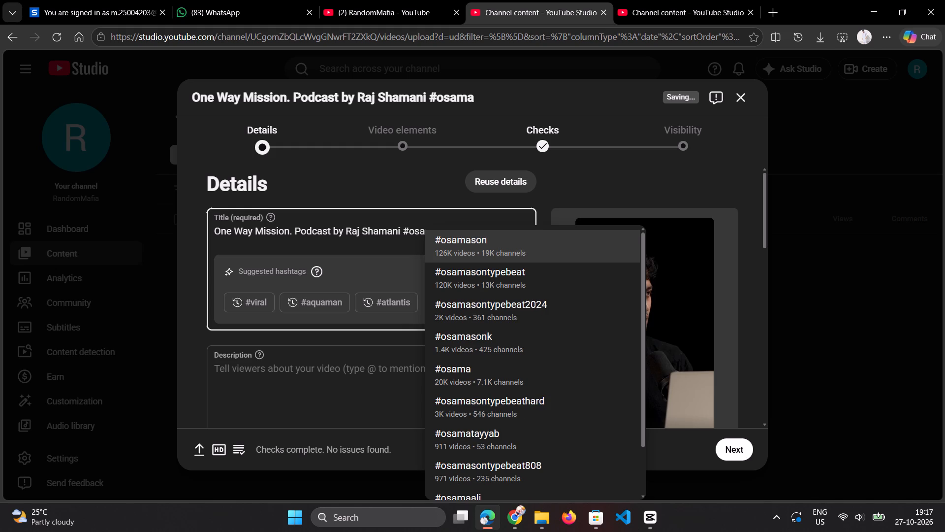
pyautogui.press('b')
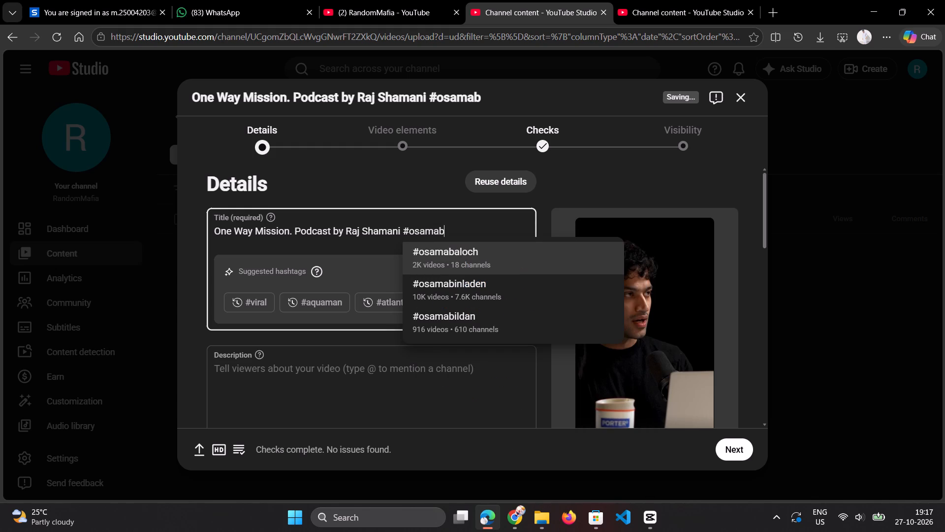
pyautogui.press('Down')
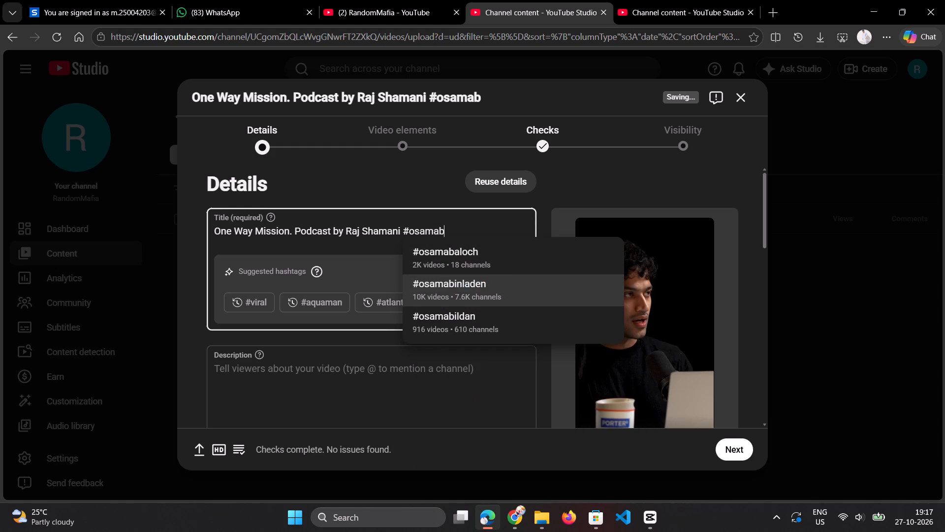
pyautogui.press('Return')
pyautogui.hotkey('shift', '#')
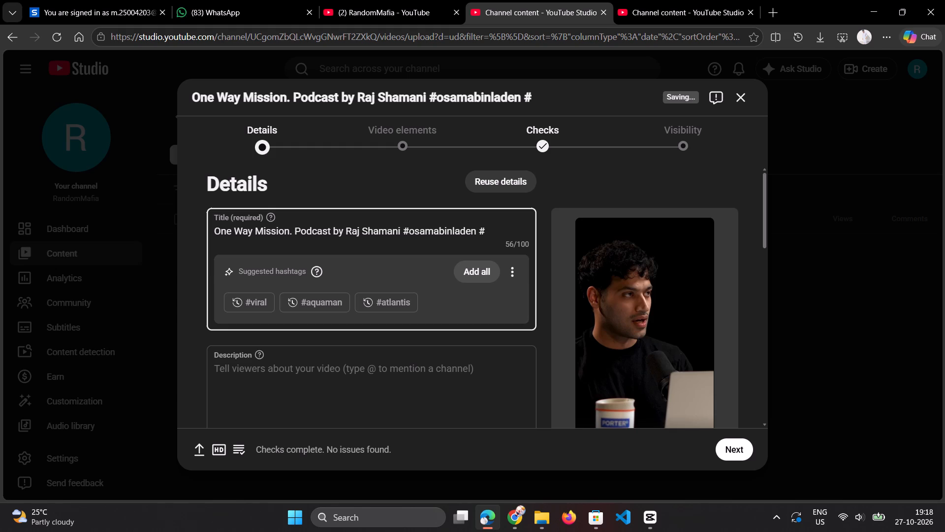
pyautogui.write('po')
pyautogui.write('dcast')
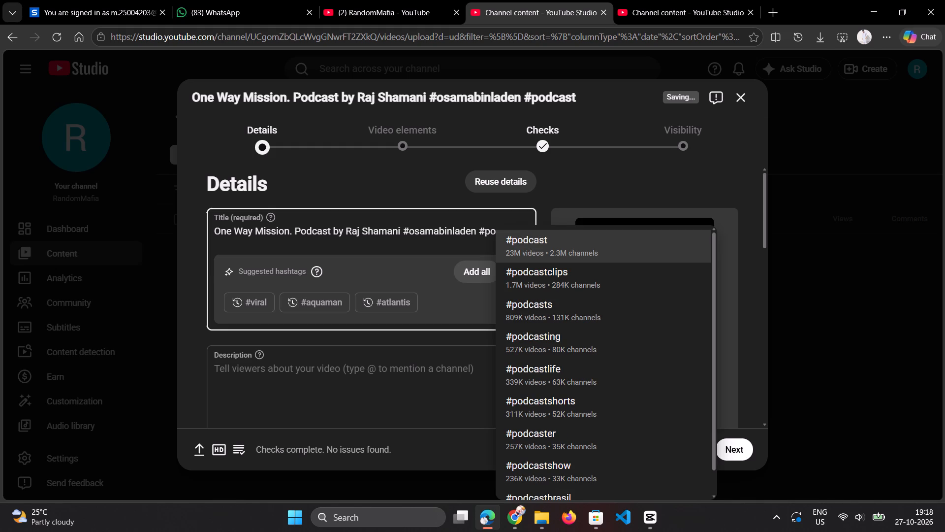
pyautogui.press('space')
pyautogui.write('#')
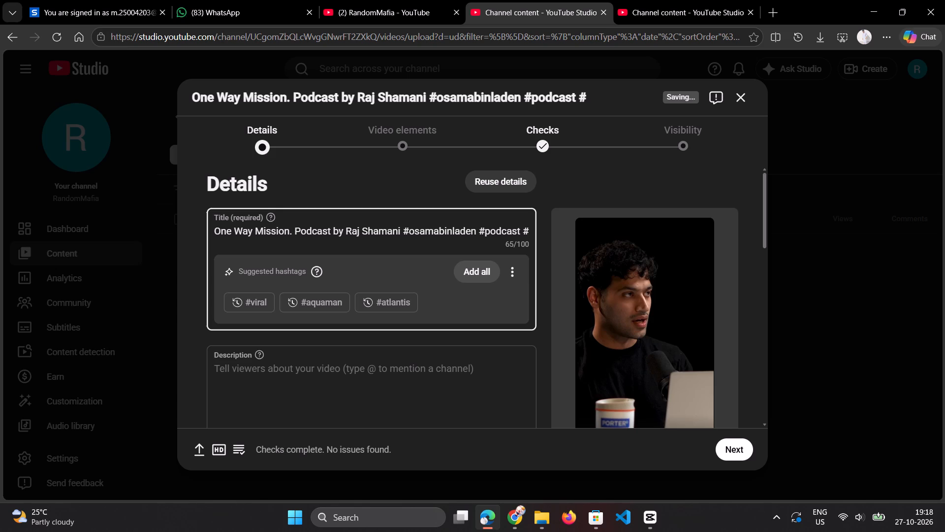
pyautogui.write('viral')
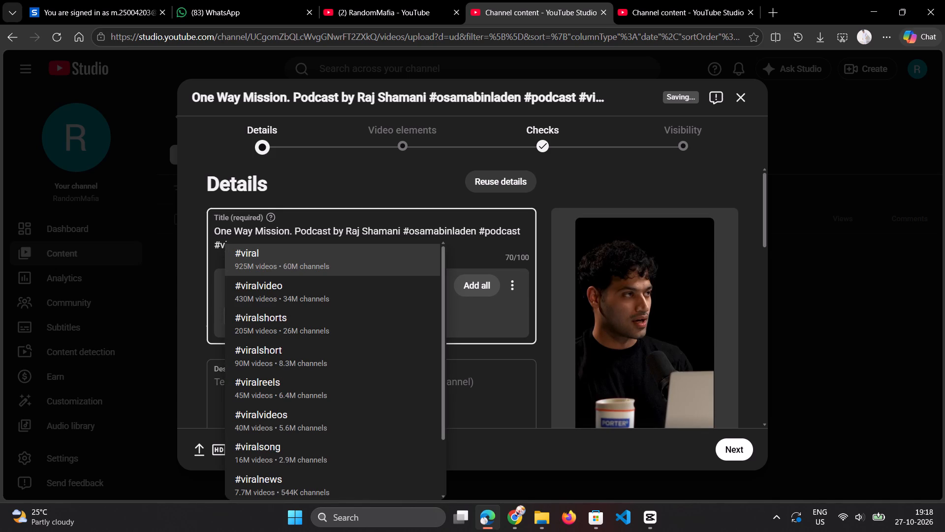
pyautogui.press('Return')
pyautogui.hotkey('shift', '#')
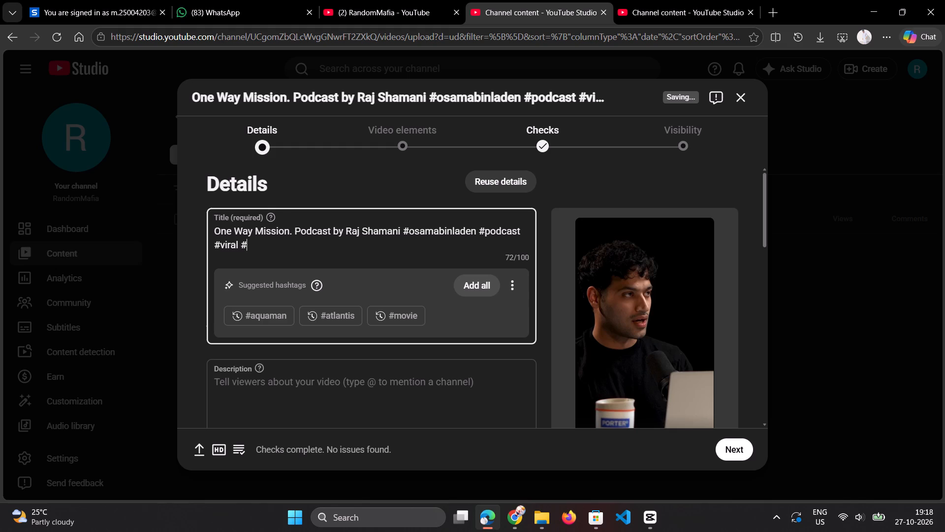
pyautogui.write('rajsha')
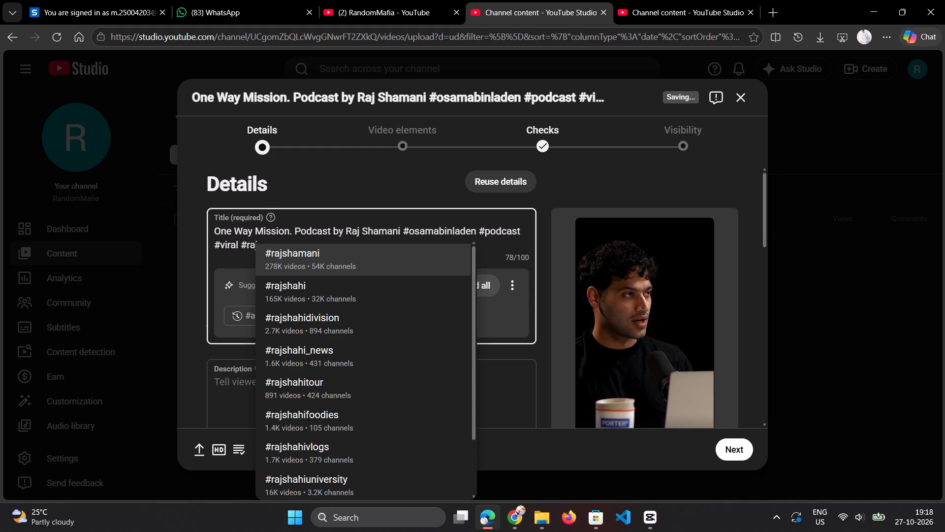
pyautogui.press('Return')
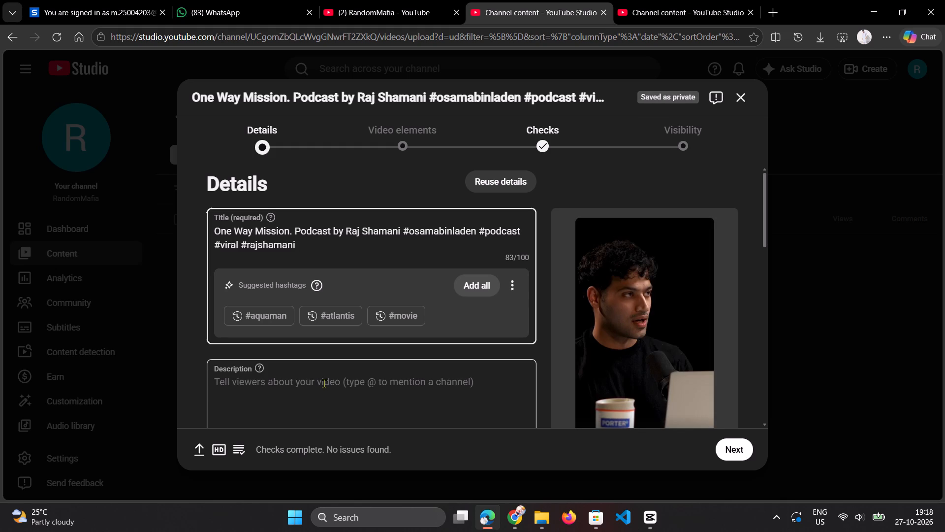
# Write "Content owner: @" in the video description to start a channel mention.
pyautogui.scroll(-1, 324, 383)
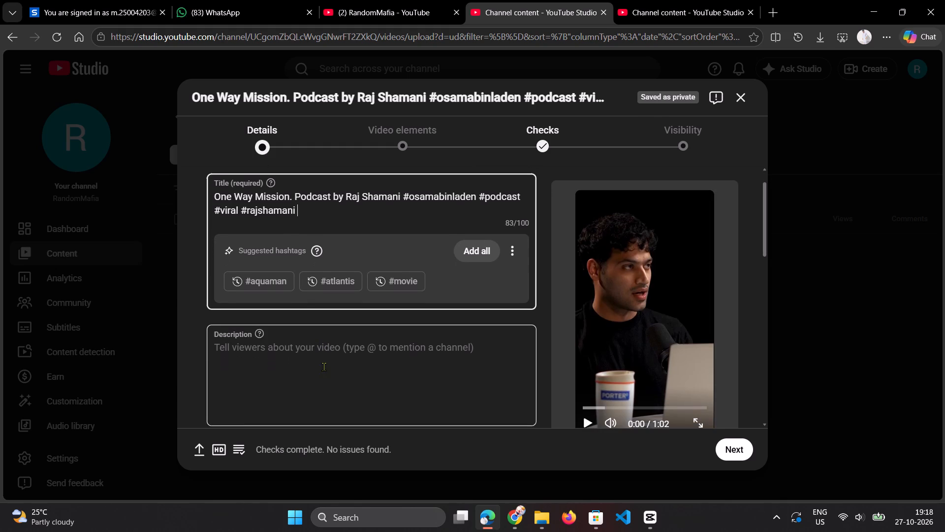
pyautogui.click(321, 357)
pyautogui.hotkey('shift', 'c')
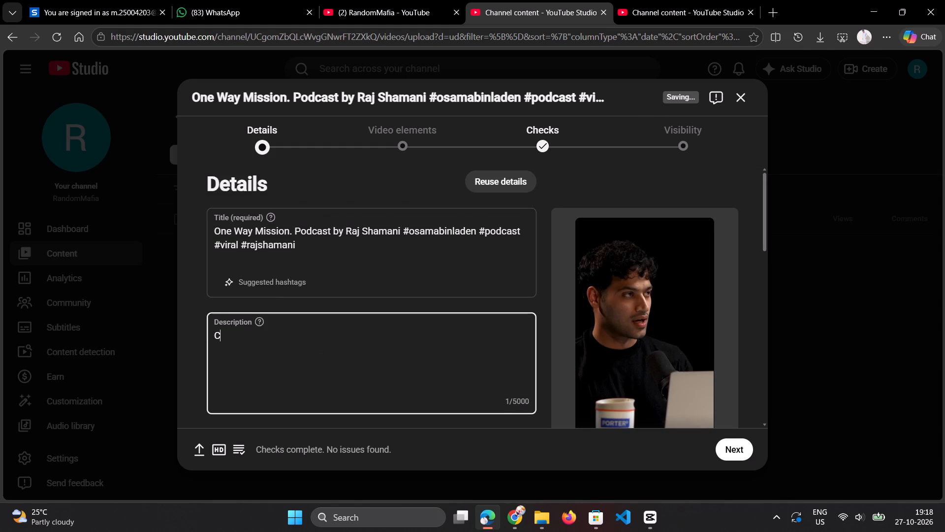
pyautogui.write('ontet')
pyautogui.press('space')
pyautogui.press('BackSpace')
pyautogui.press('BackSpace')
pyautogui.write('nt')
pyautogui.press('space')
pyautogui.write('owner')
pyautogui.hotkey('shift', ':')
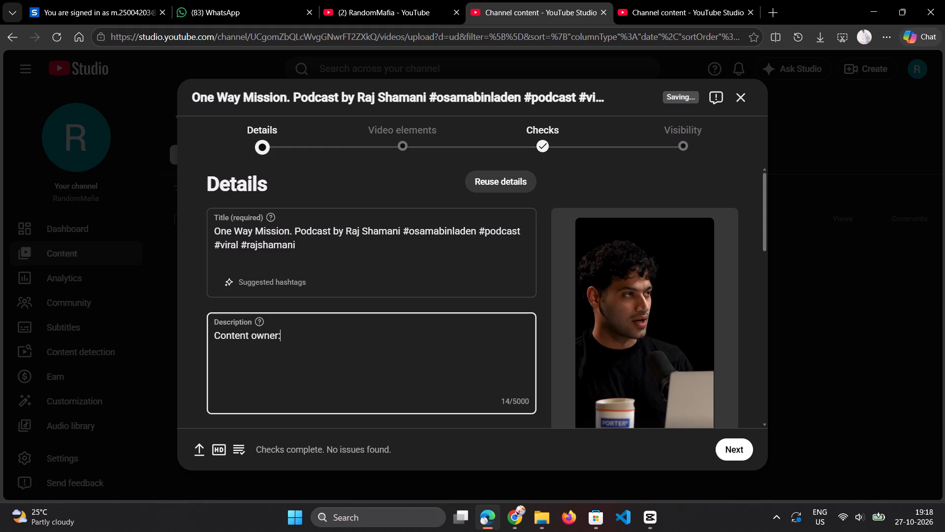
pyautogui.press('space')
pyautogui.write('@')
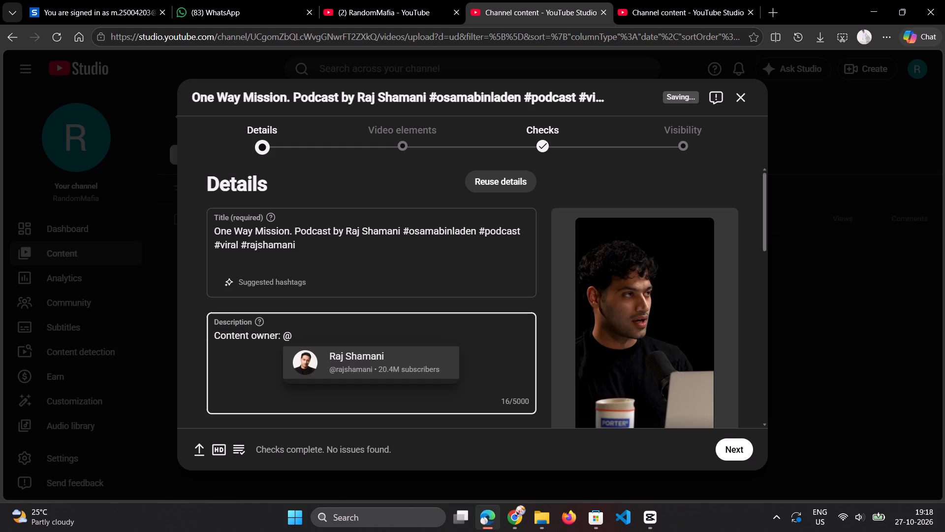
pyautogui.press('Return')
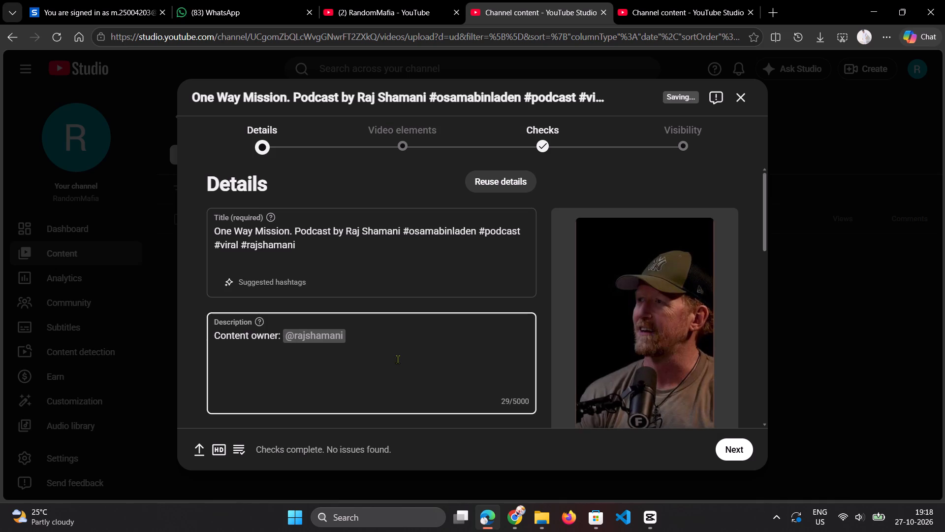
pyautogui.scroll(-2, 397, 359)
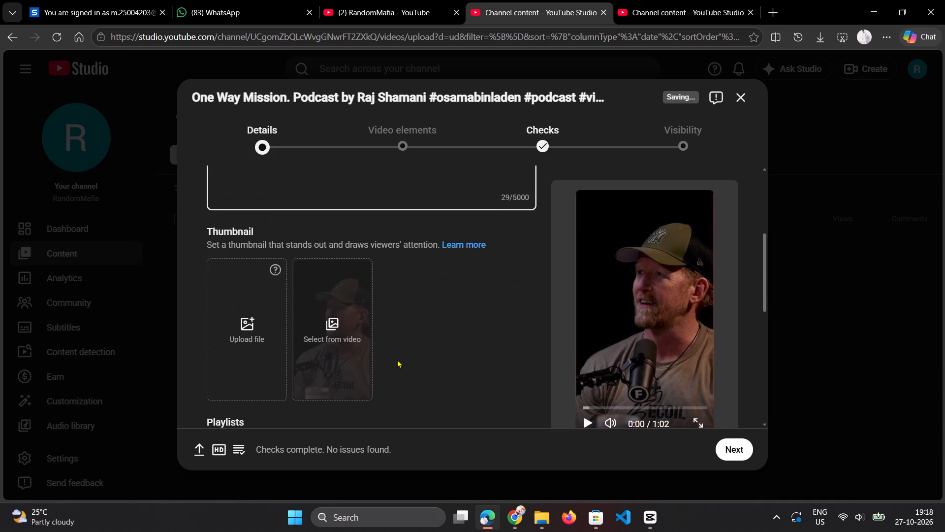
pyautogui.scroll(-2, 397, 359)
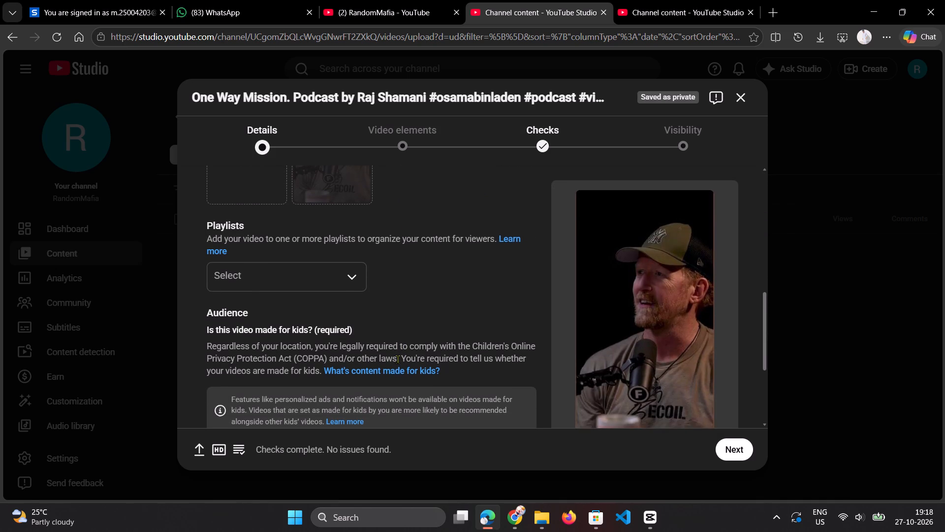
pyautogui.scroll(-1, 397, 359)
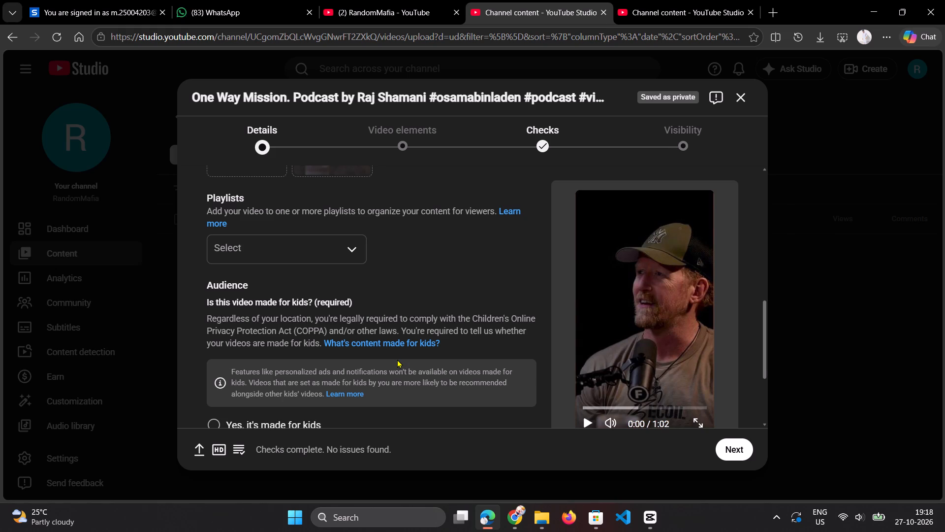
pyautogui.scroll(2, 397, 359)
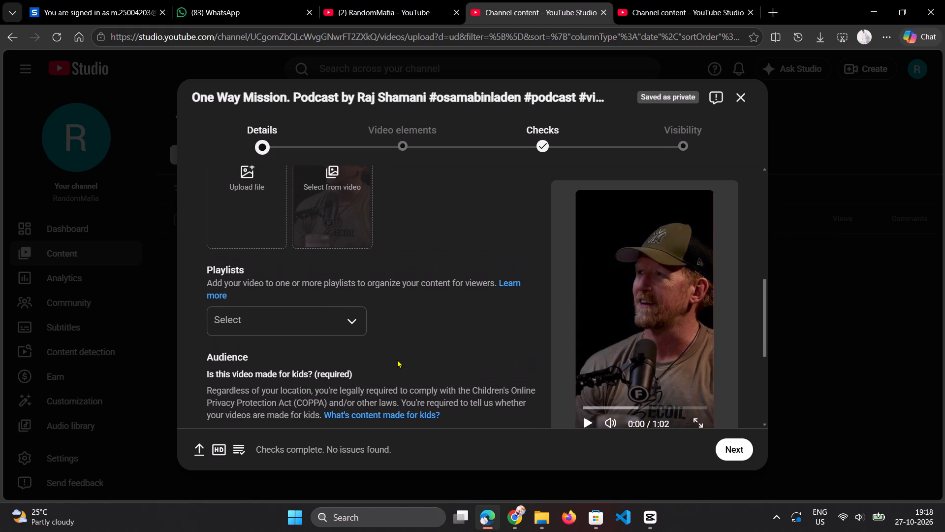
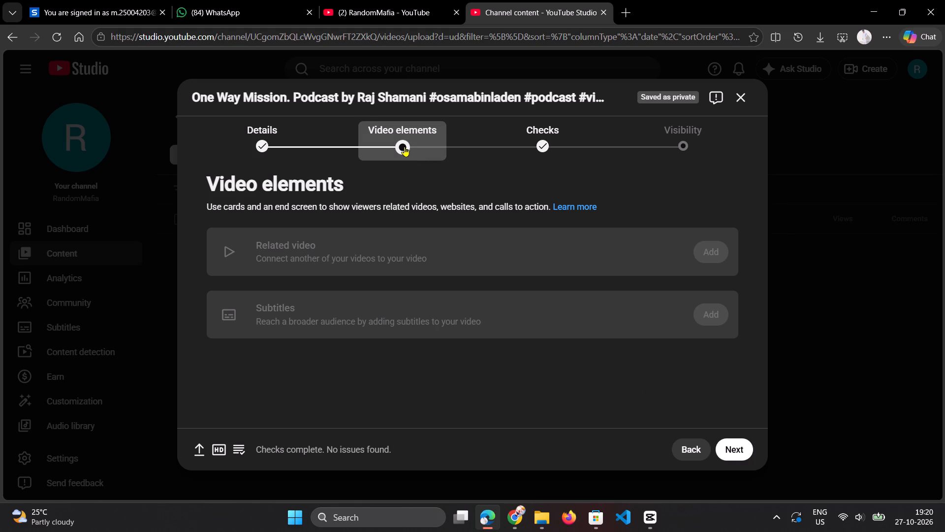
# Return to the Details stage of the upload to review the video's title and description.
pyautogui.click(267, 145)
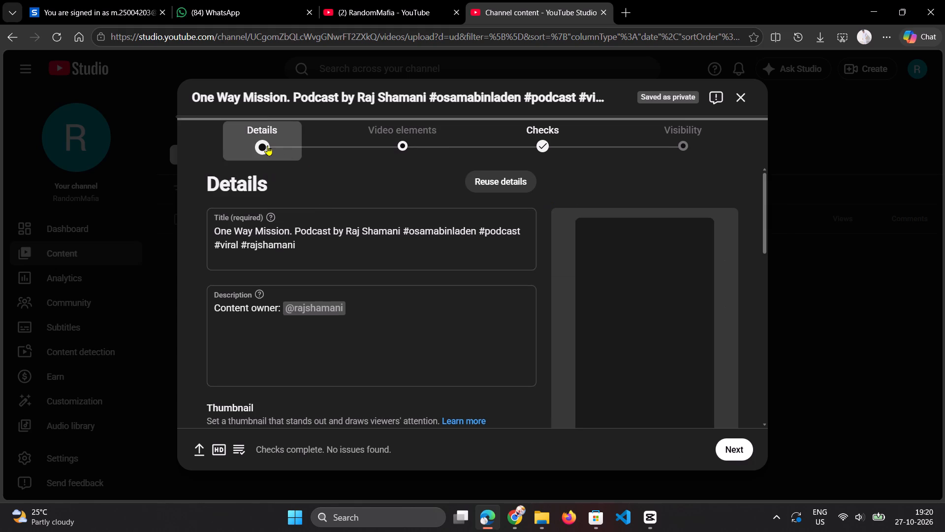
# Review the upload's title, description, thumbnail, playlist and audience settings on the Details page.
pyautogui.scroll(-2, 375, 302)
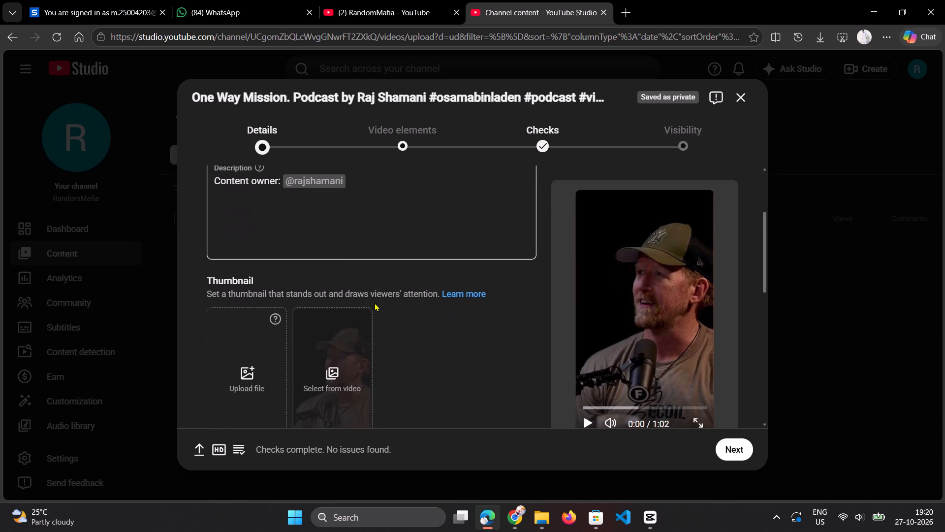
pyautogui.scroll(-2, 375, 302)
pyautogui.scroll(2, 375, 302)
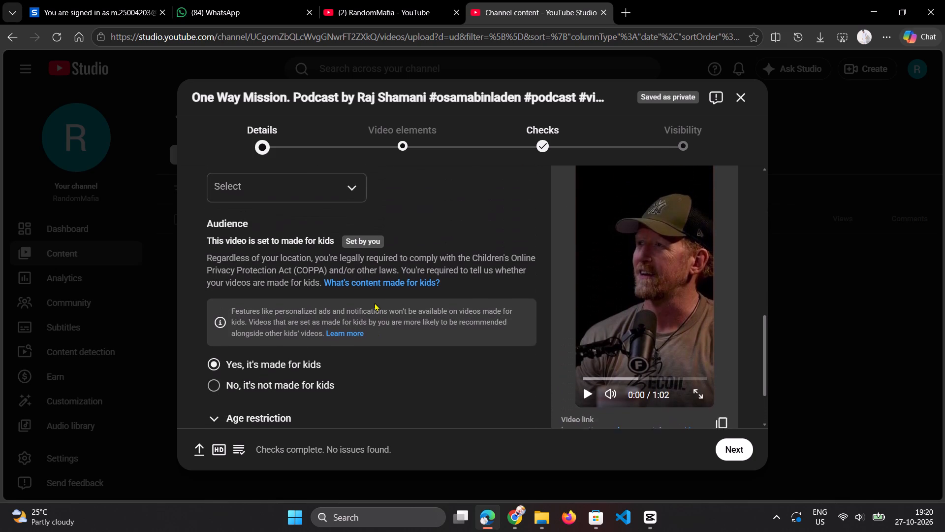
pyautogui.scroll(3, 375, 302)
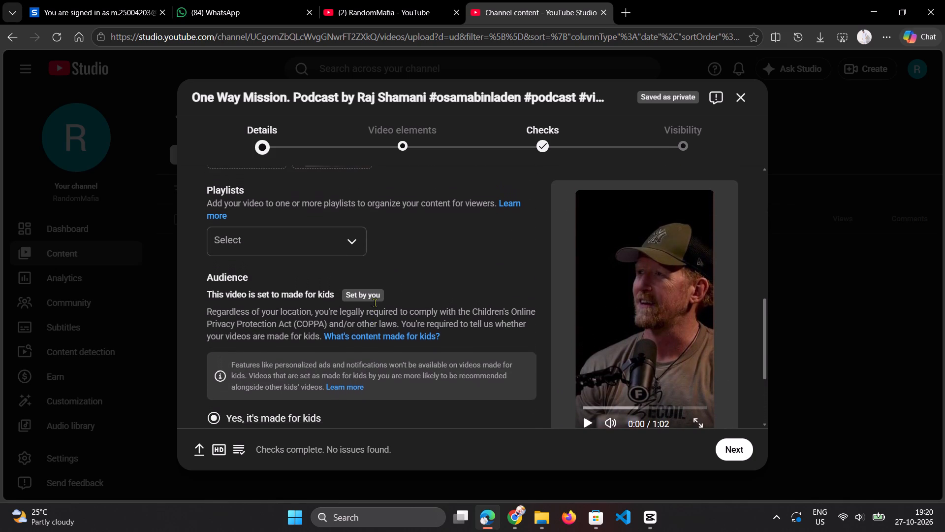
pyautogui.scroll(2, 375, 302)
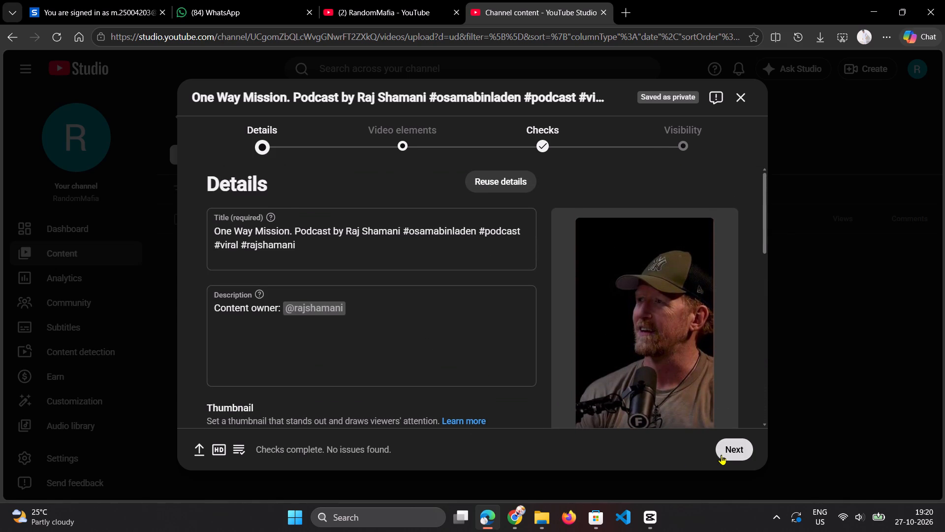
# Advance the upload to the Visibility stage and set it to go public on Oct 28, 2026 at 12:15 AM.
pyautogui.click(721, 455)
pyautogui.click(721, 455)
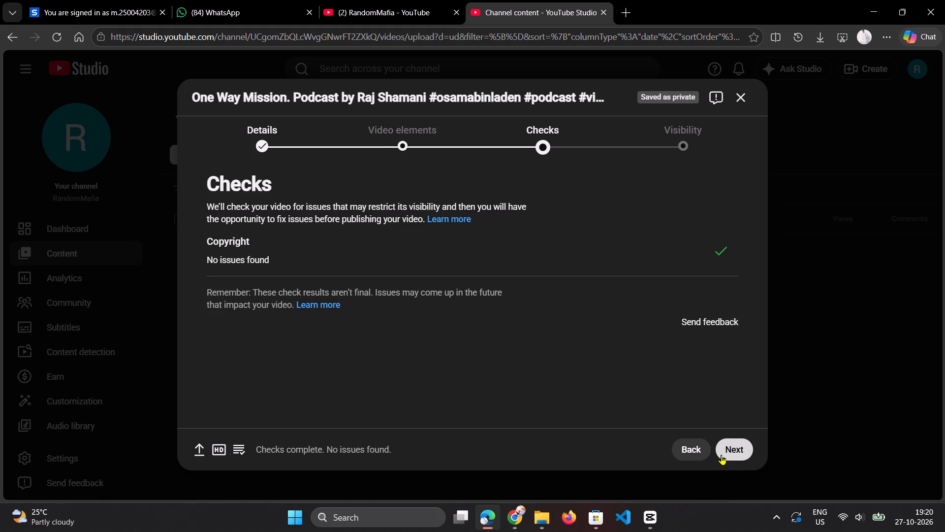
pyautogui.click(728, 453)
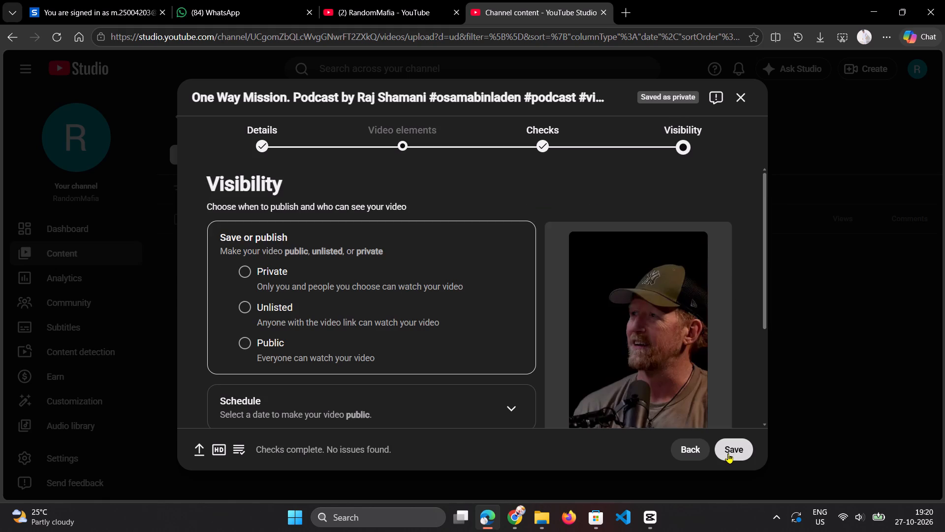
pyautogui.scroll(-1, 525, 351)
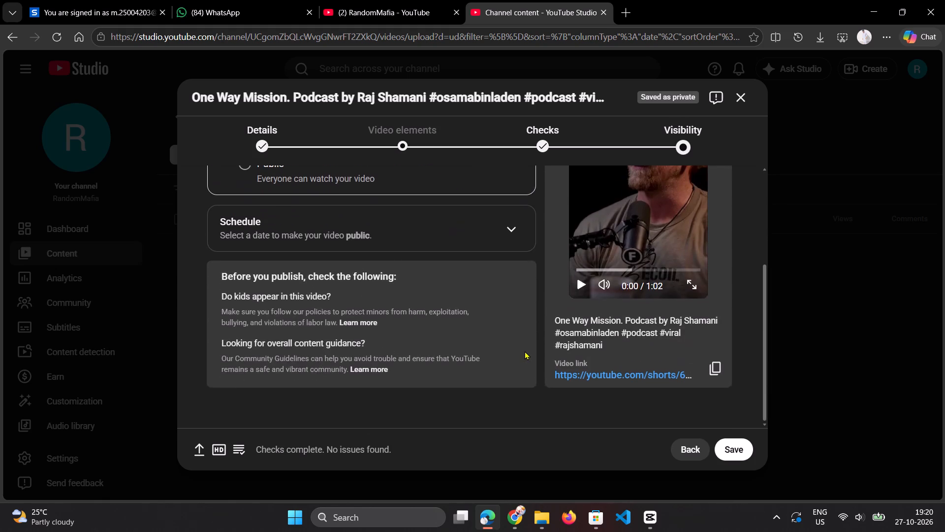
pyautogui.click(517, 309)
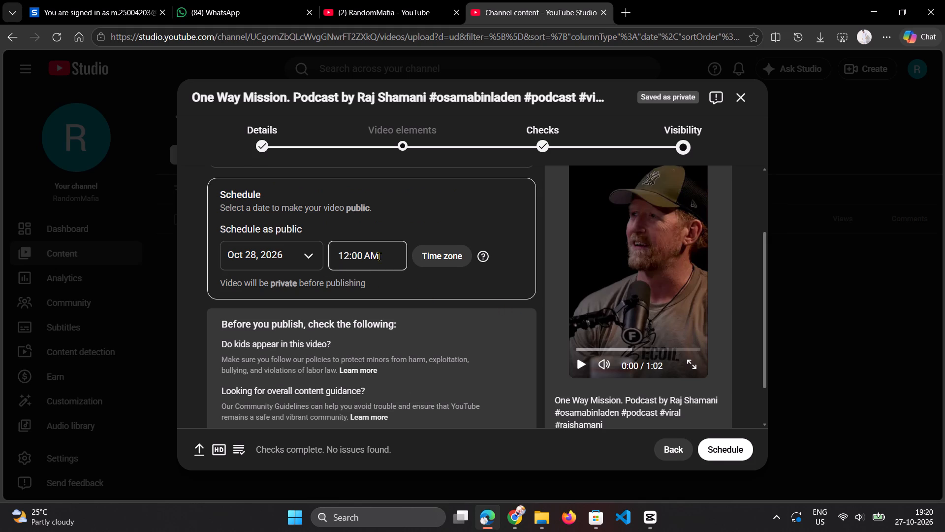
pyautogui.click(363, 255)
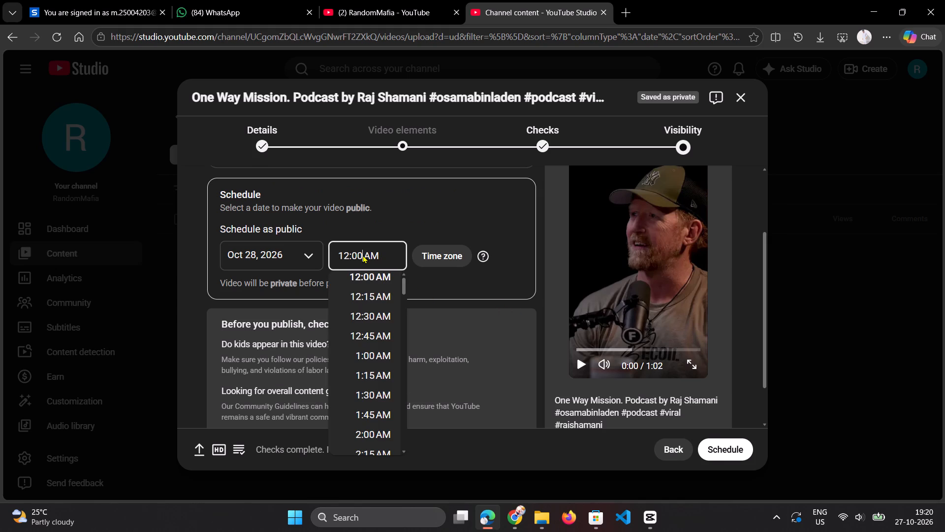
pyautogui.click(377, 294)
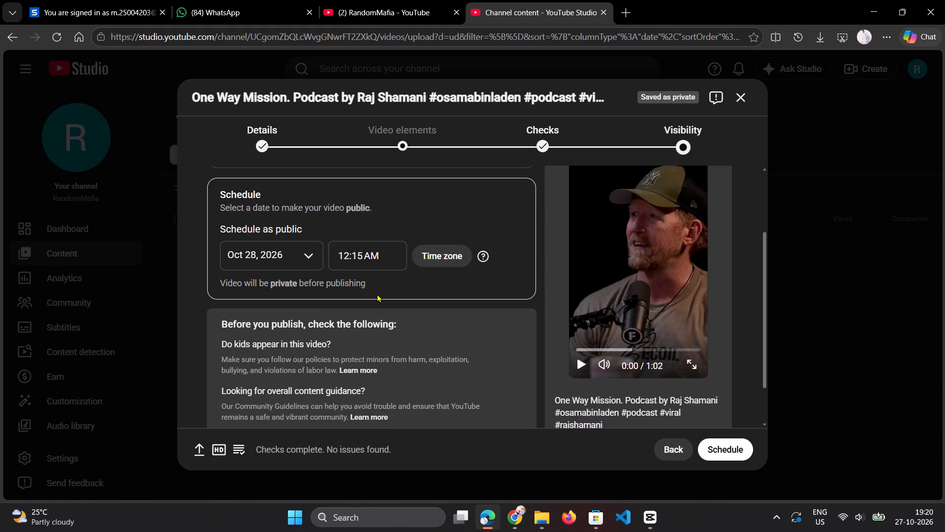
# Look through the schedule's time zone list, searching it for "de", and close it without picking one.
pyautogui.click(445, 261)
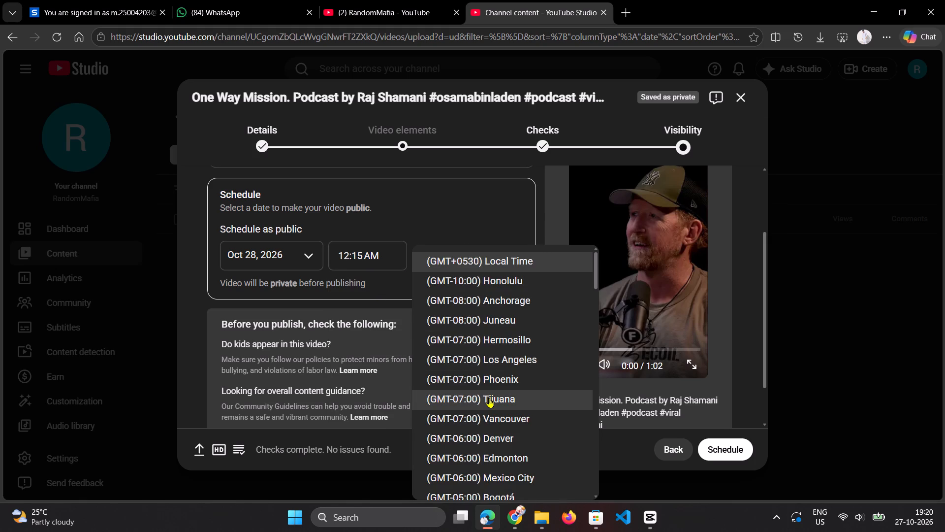
pyautogui.scroll(-4, 489, 398)
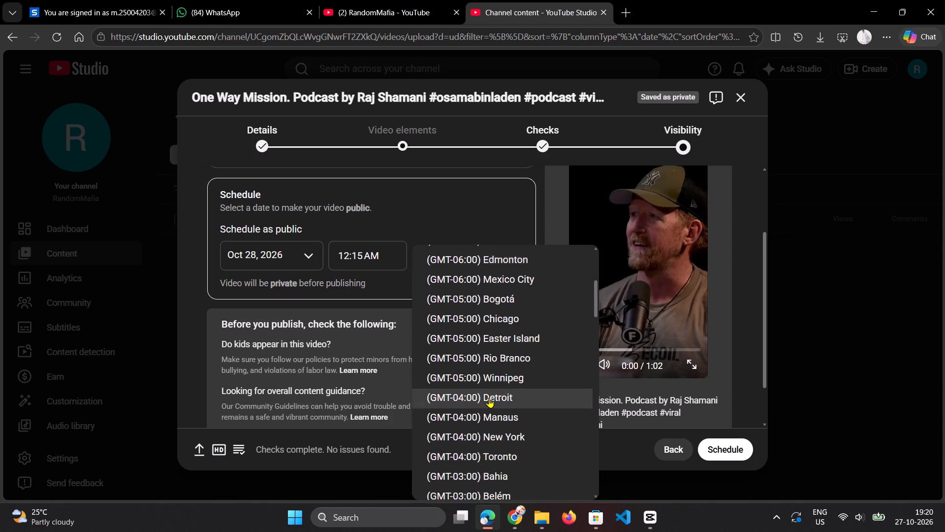
pyautogui.scroll(-2, 489, 398)
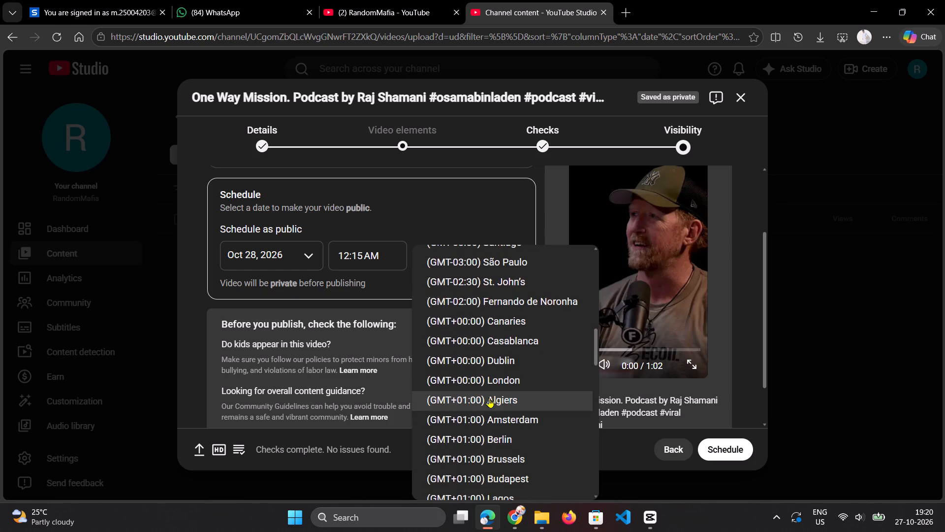
pyautogui.write('de')
pyautogui.scroll(-1, 502, 352)
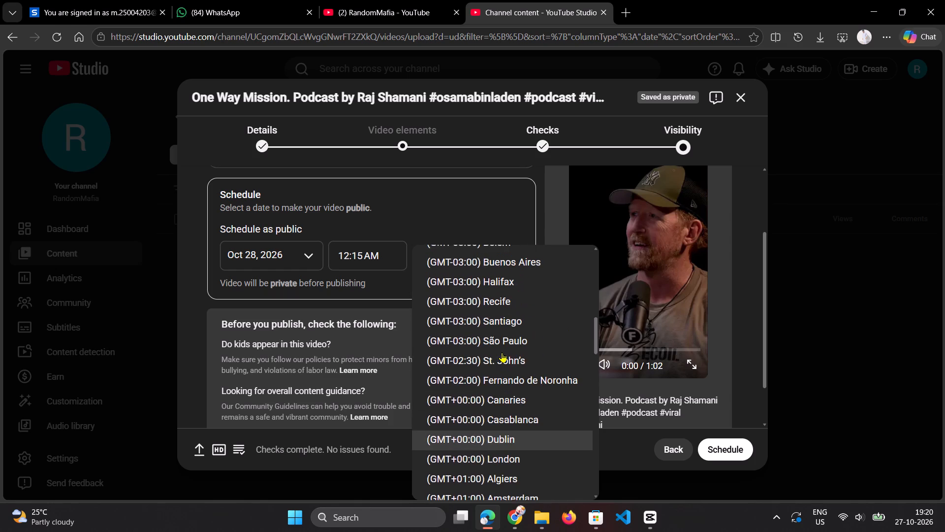
pyautogui.scroll(-2, 502, 352)
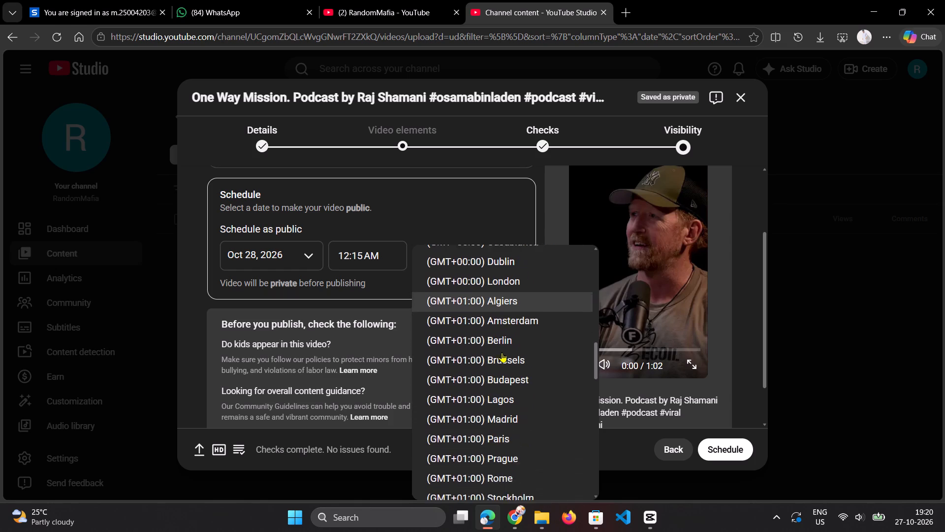
pyautogui.scroll(-2, 502, 352)
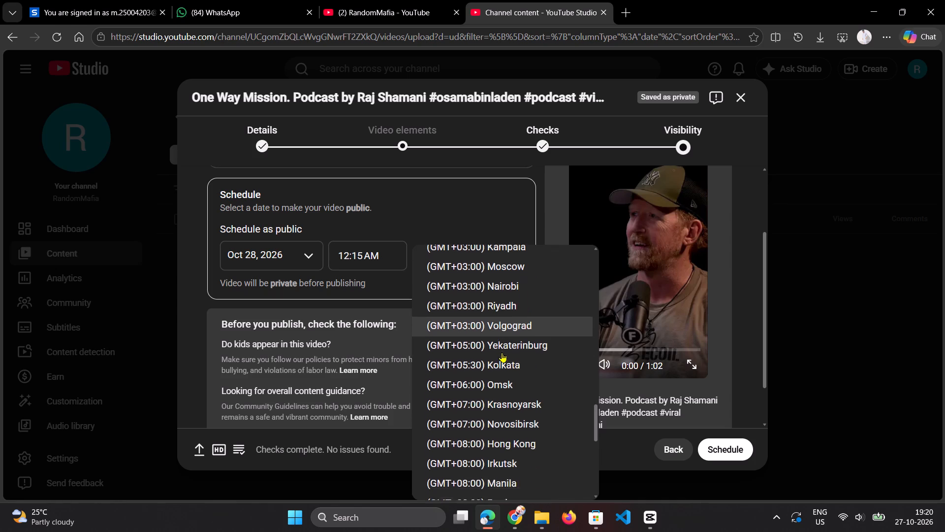
pyautogui.scroll(-4, 502, 352)
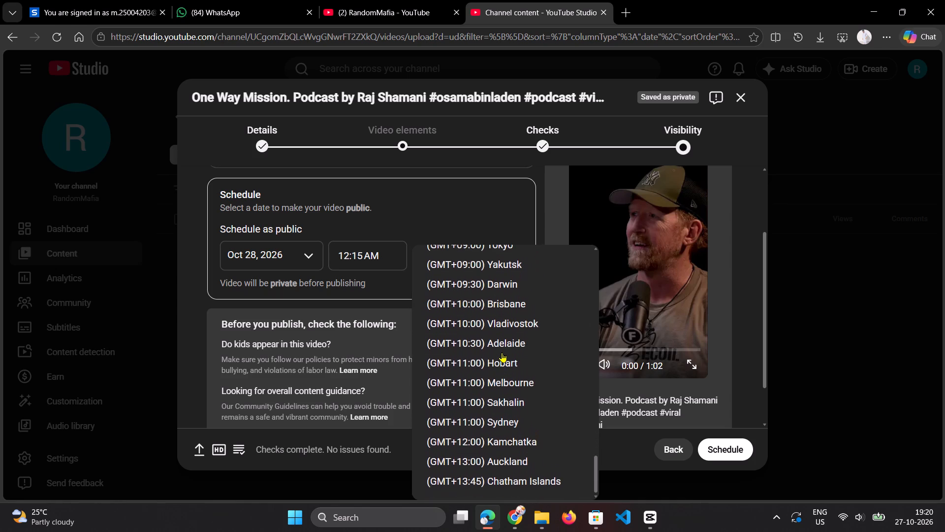
pyautogui.scroll(-1, 502, 352)
pyautogui.scroll(8, 502, 352)
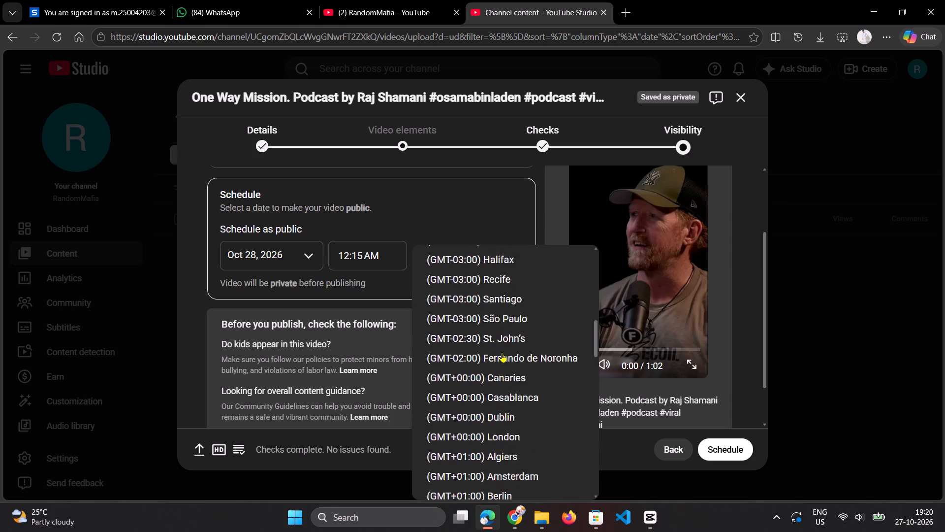
pyautogui.click(493, 223)
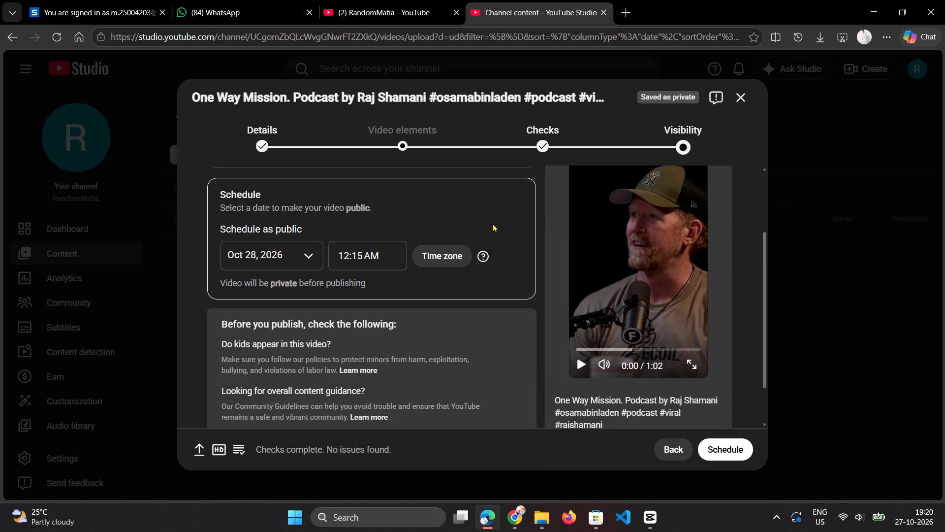
# Review the visibility settings, schedule the video and close the confirmation dialog.
pyautogui.scroll(-1, 465, 332)
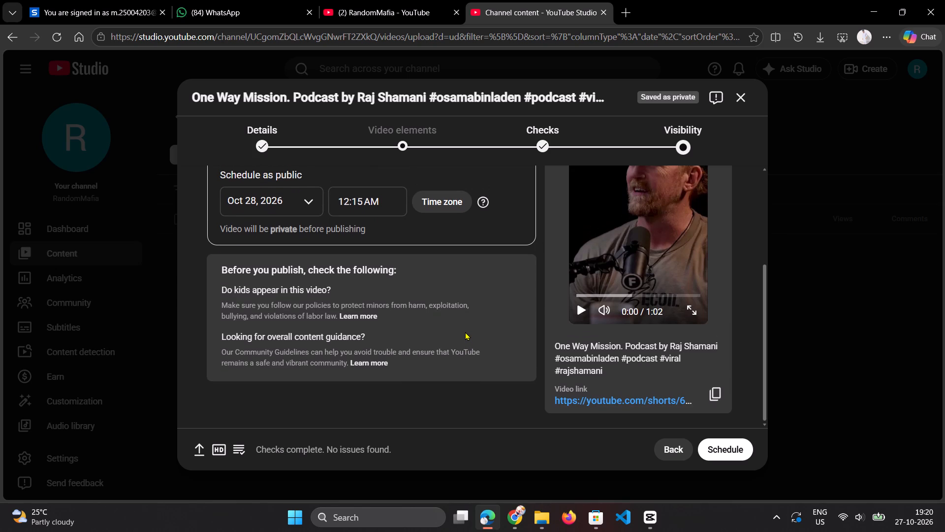
pyautogui.scroll(3, 465, 332)
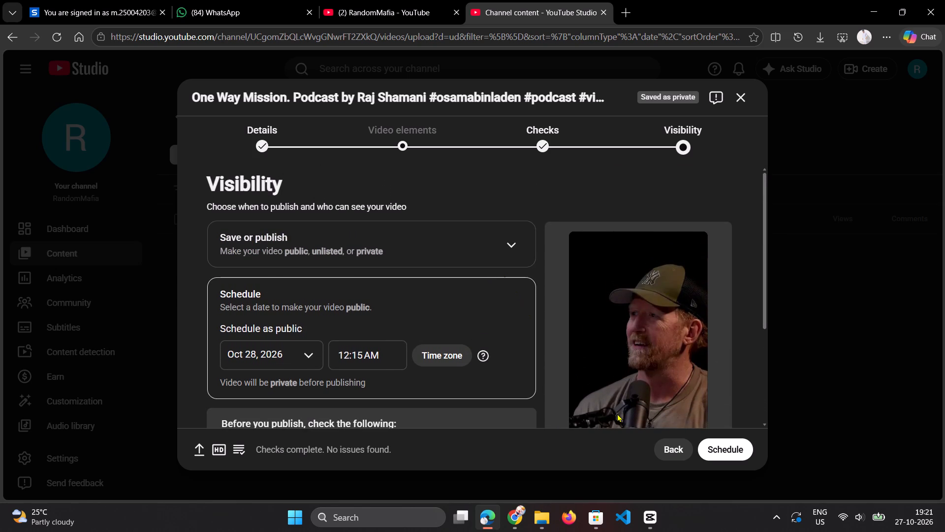
pyautogui.click(710, 450)
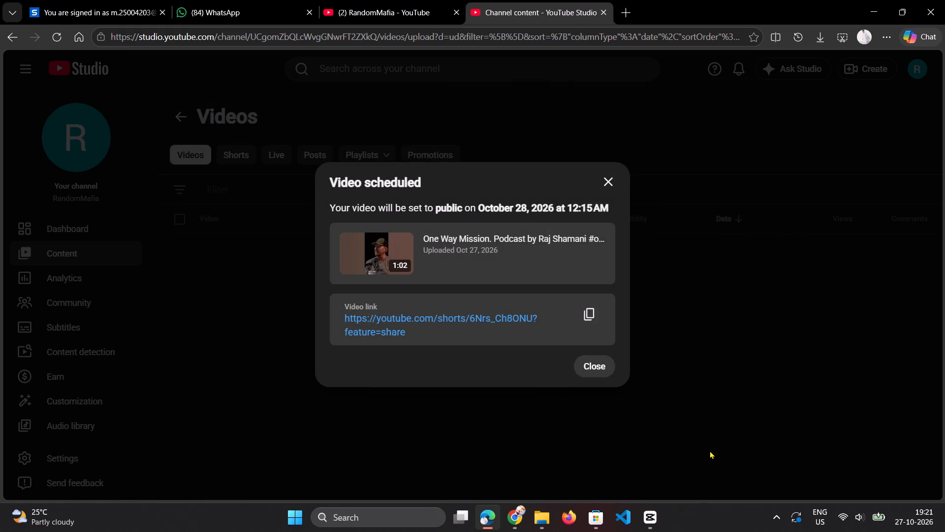
pyautogui.click(603, 372)
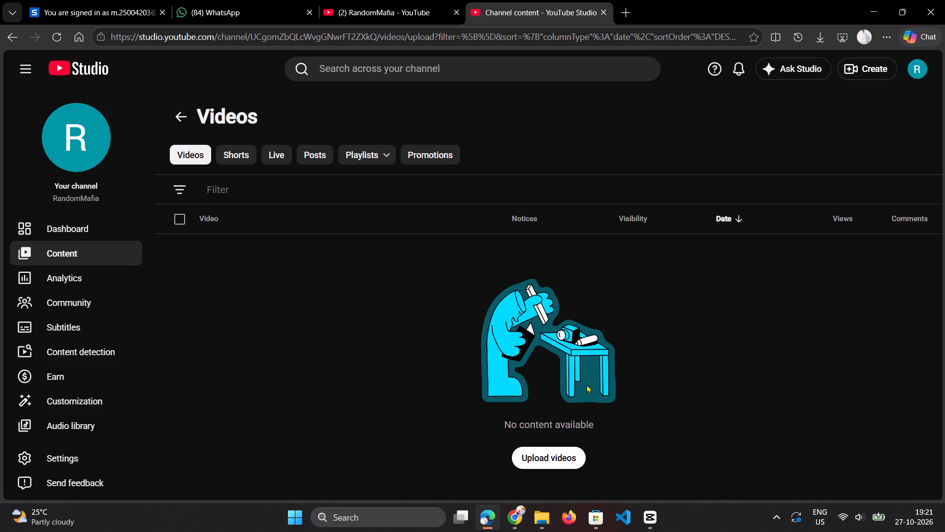
# Switch to CapCut and close the open Microsoft Store window and the yt-dlp and Videos File Explorer windows.
pyautogui.click(649, 509)
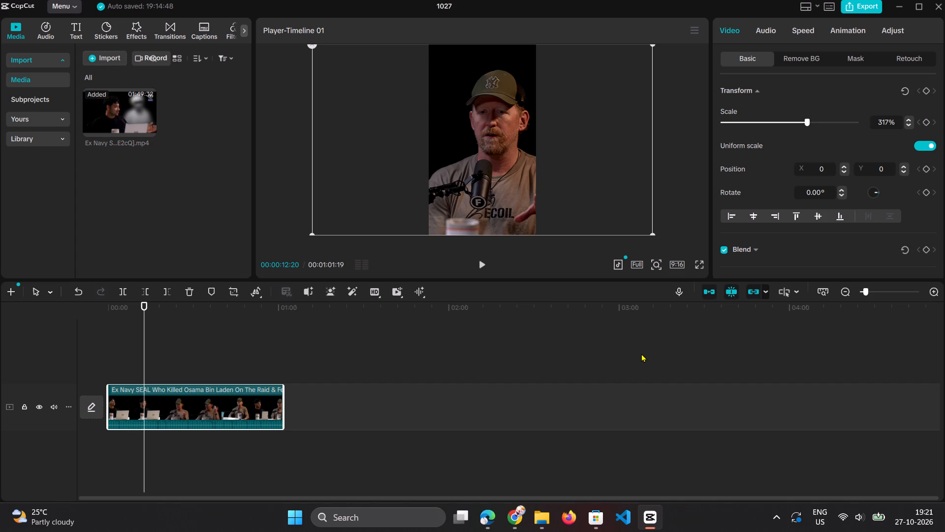
pyautogui.click(598, 520)
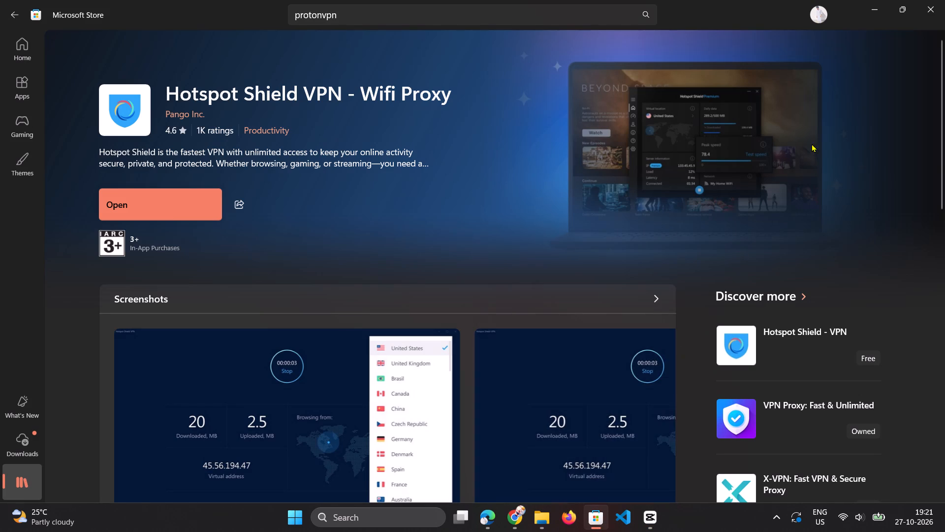
pyautogui.click(935, 2)
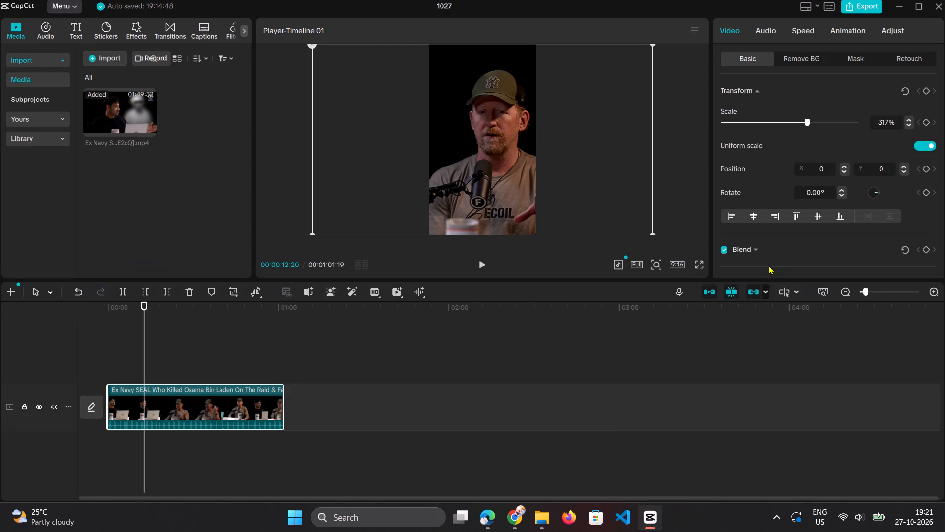
pyautogui.click(547, 506)
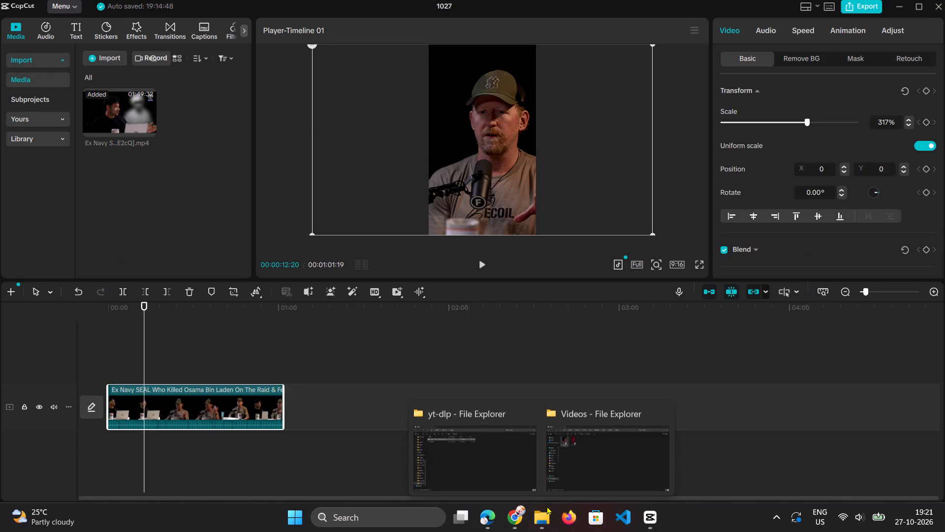
pyautogui.click(527, 411)
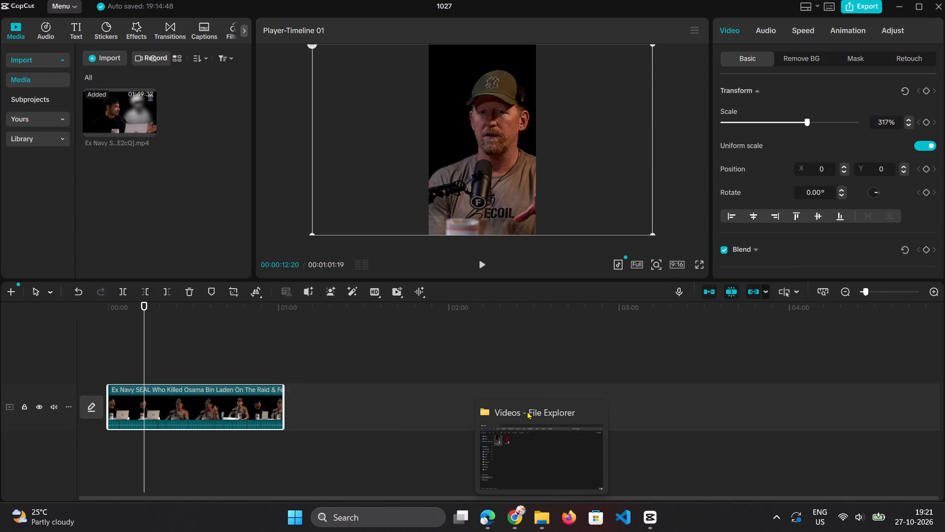
pyautogui.click(606, 408)
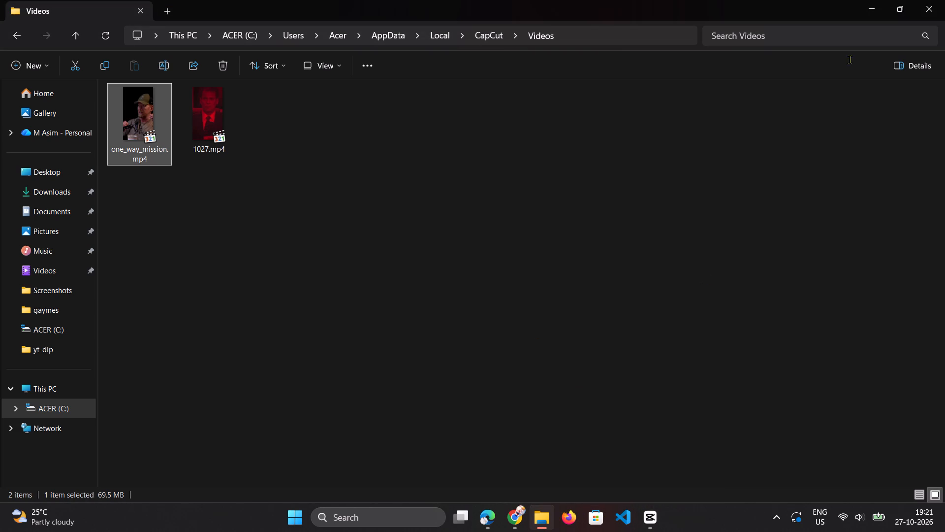
pyautogui.click(944, 0)
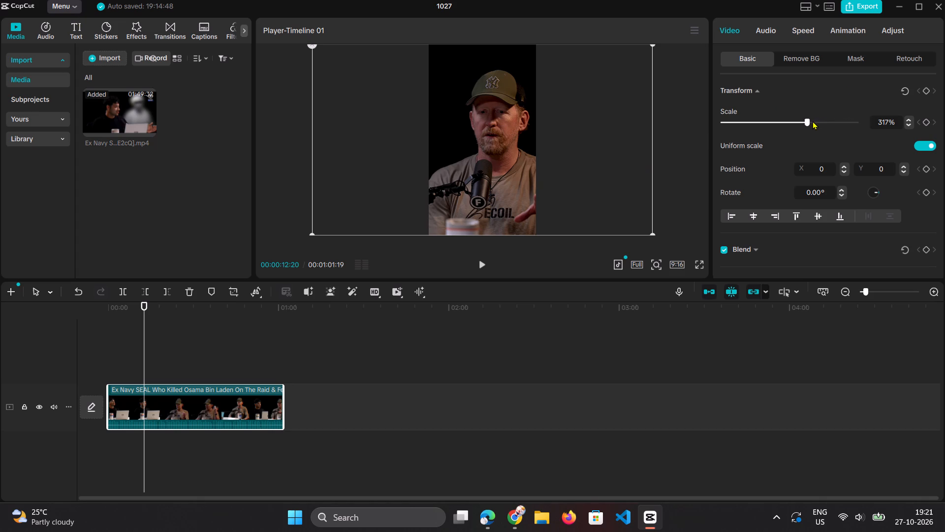
# Try larger and smaller scales for the Ex Navy SEAL clip on the timeline, settling on a uniform scale of 314%.
pyautogui.moveTo(807, 120); pyautogui.dragTo(817, 121)
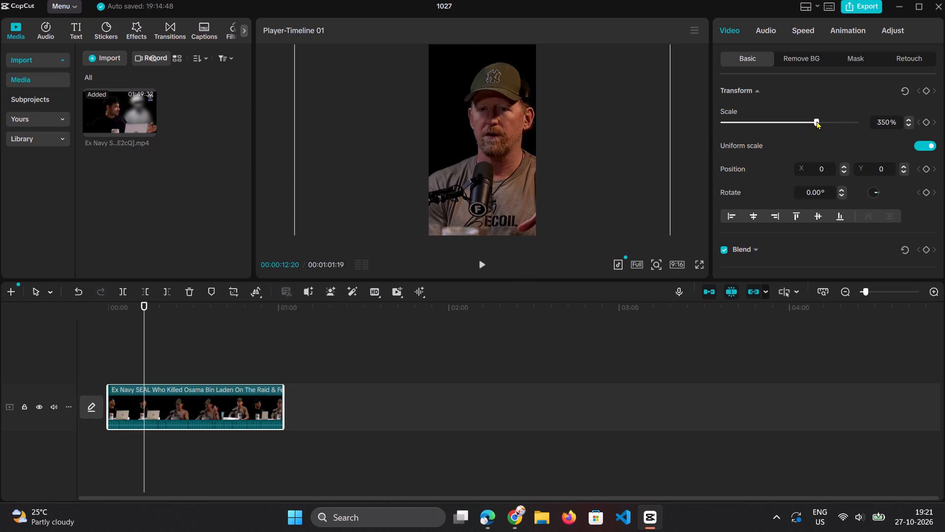
pyautogui.moveTo(817, 121); pyautogui.dragTo(786, 130)
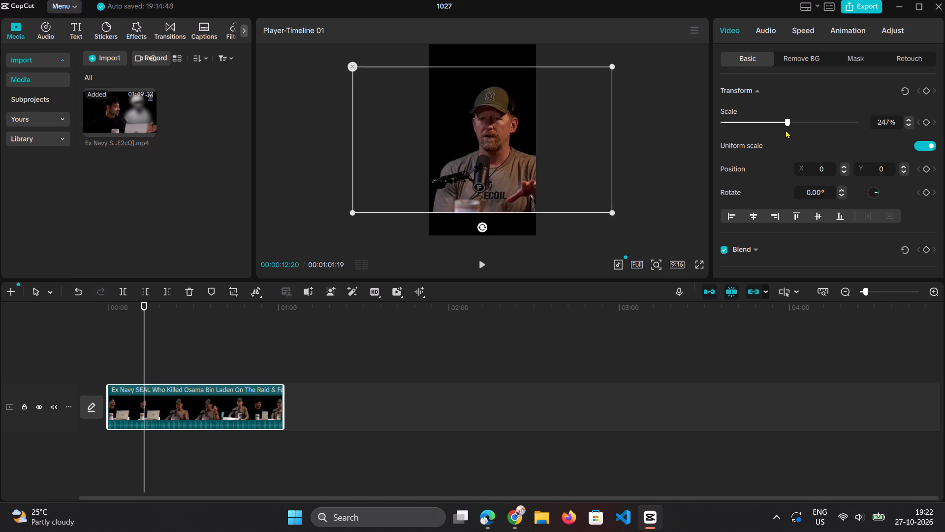
pyautogui.moveTo(786, 130); pyautogui.dragTo(740, 135)
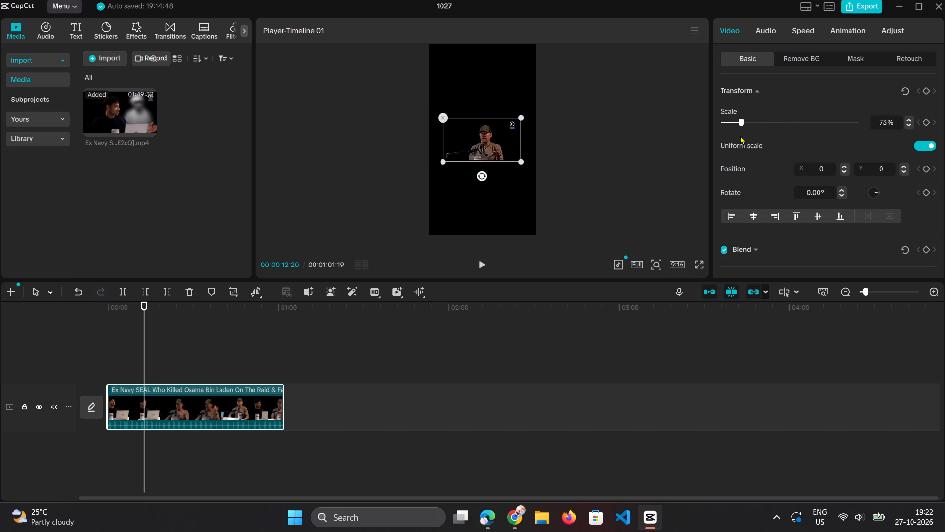
pyautogui.moveTo(740, 135); pyautogui.dragTo(778, 132)
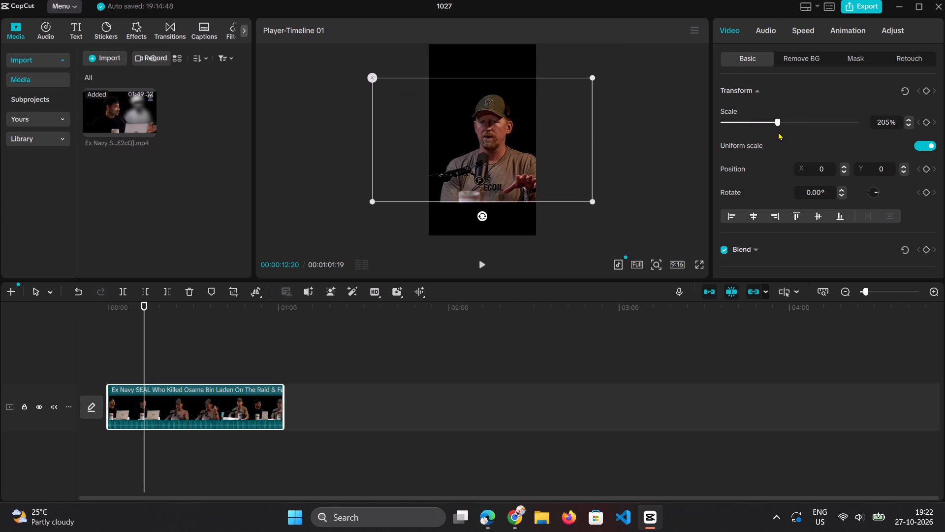
pyautogui.moveTo(778, 132); pyautogui.dragTo(800, 129)
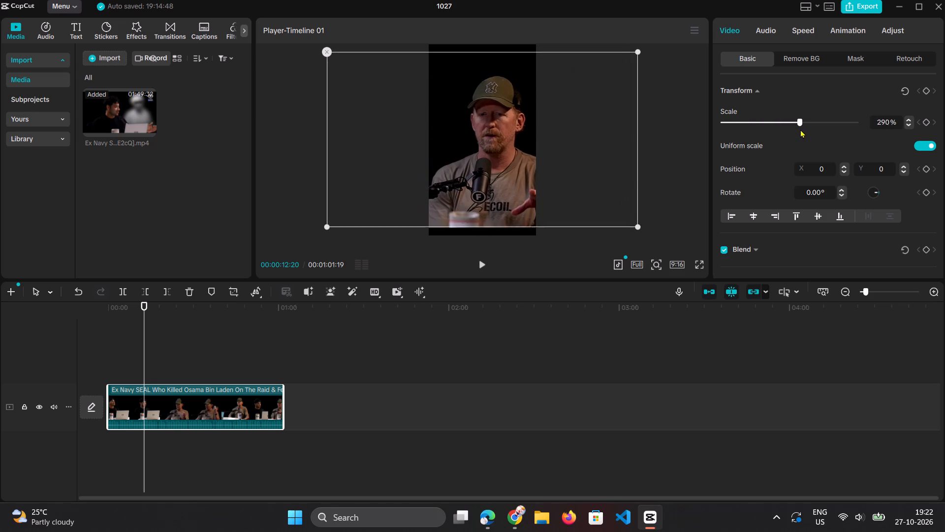
pyautogui.moveTo(800, 129); pyautogui.dragTo(803, 129)
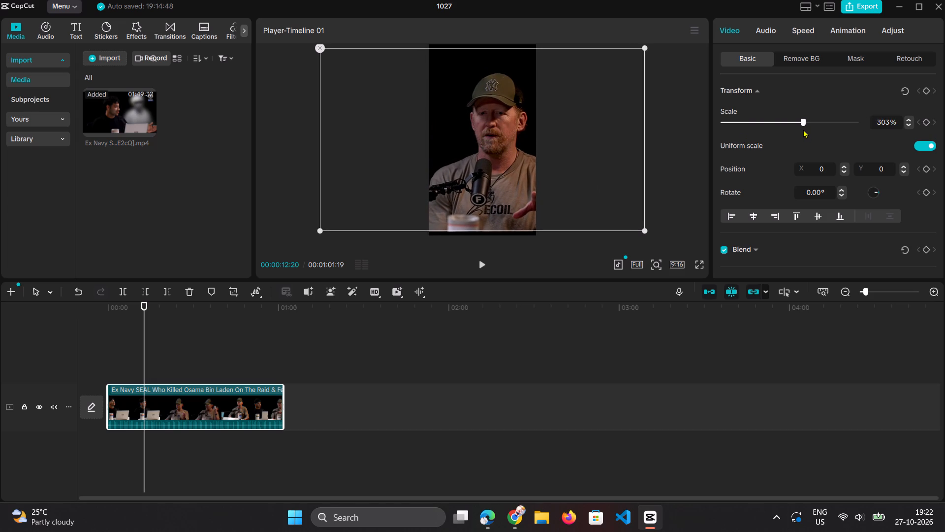
pyautogui.moveTo(803, 129); pyautogui.dragTo(806, 128)
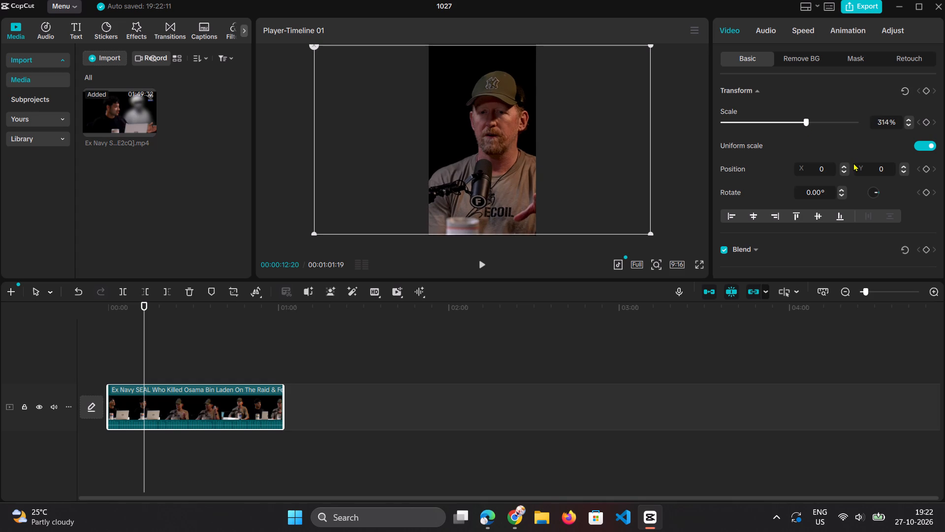
# Close the project editor, dismiss the What's new window and locate project 1027 among the saved projects.
pyautogui.click(932, 8)
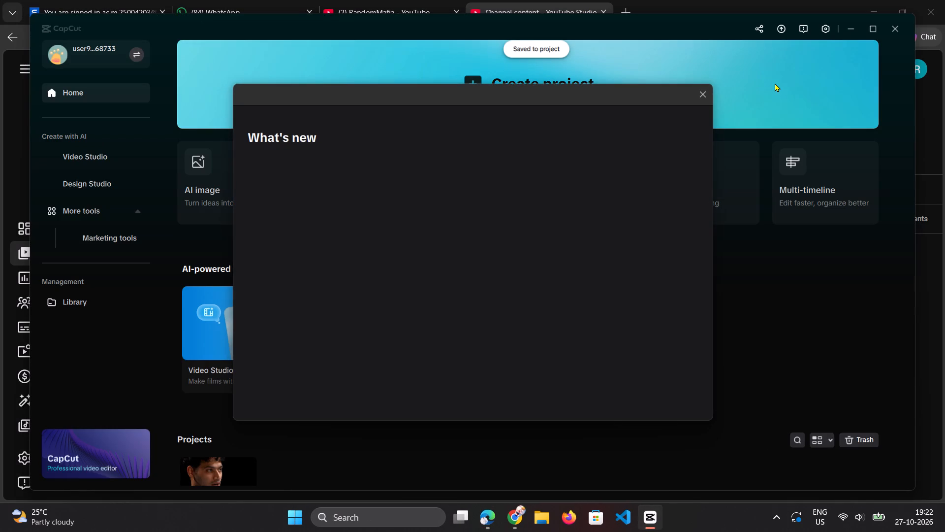
pyautogui.click(705, 96)
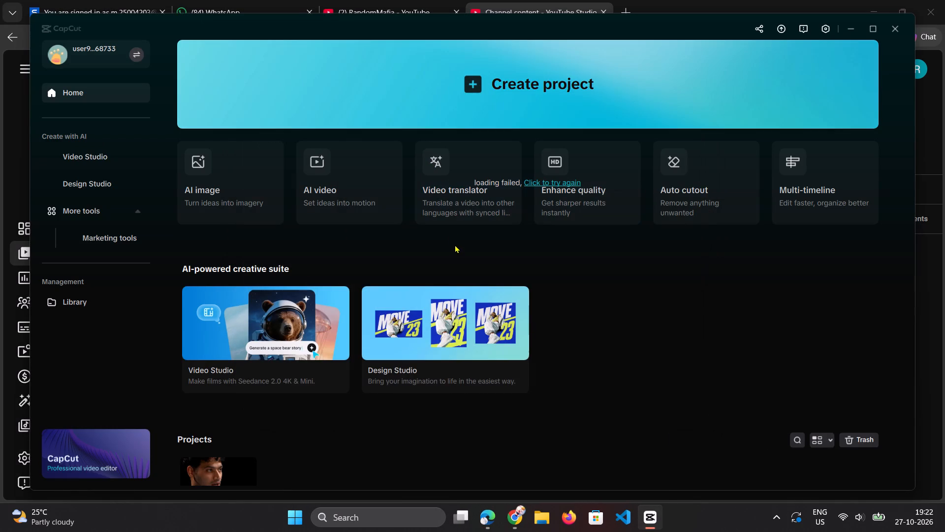
pyautogui.scroll(-3, 439, 281)
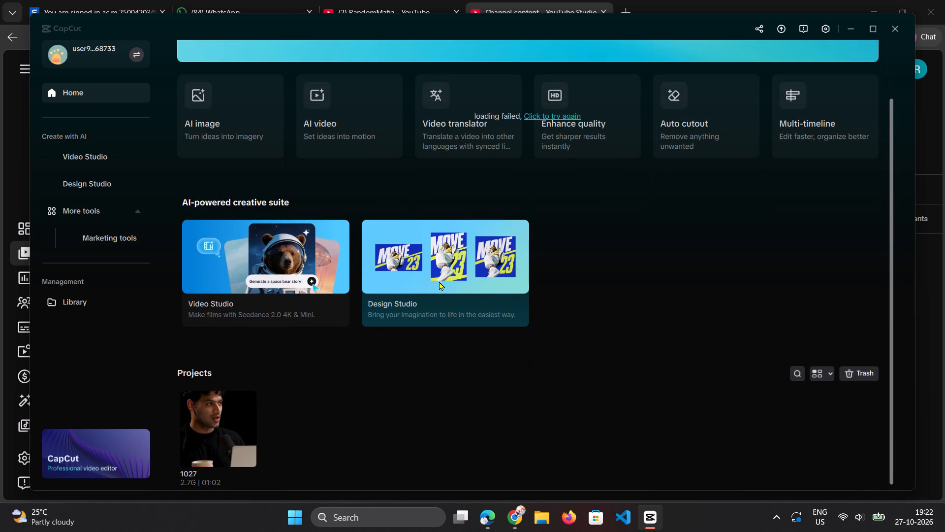
pyautogui.scroll(-1, 439, 281)
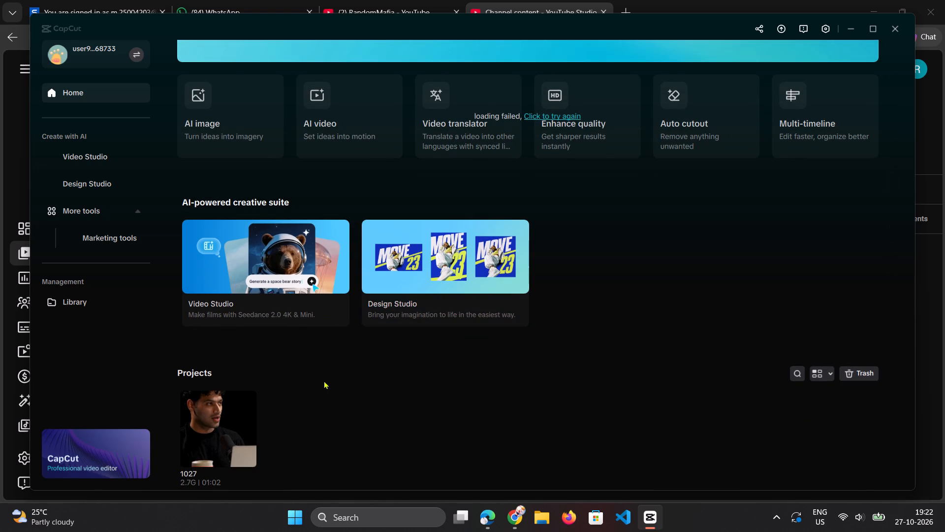
# Open project 1027 for a quick check, close its editor and exit CapCut.
pyautogui.click(240, 422)
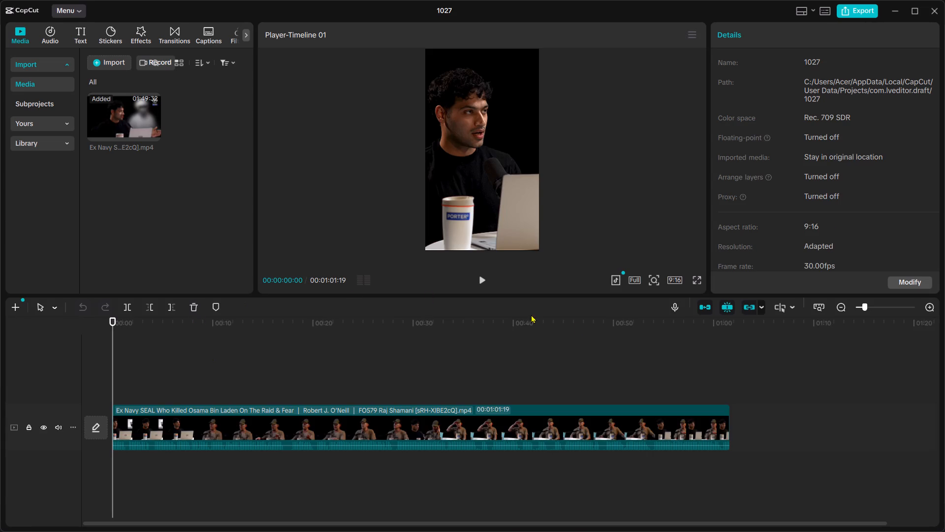
pyautogui.click(937, 9)
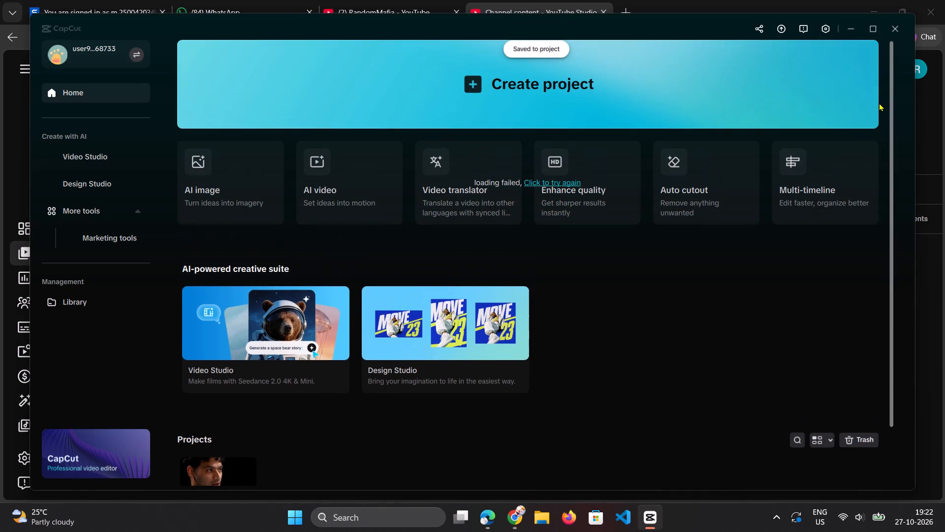
pyautogui.click(901, 30)
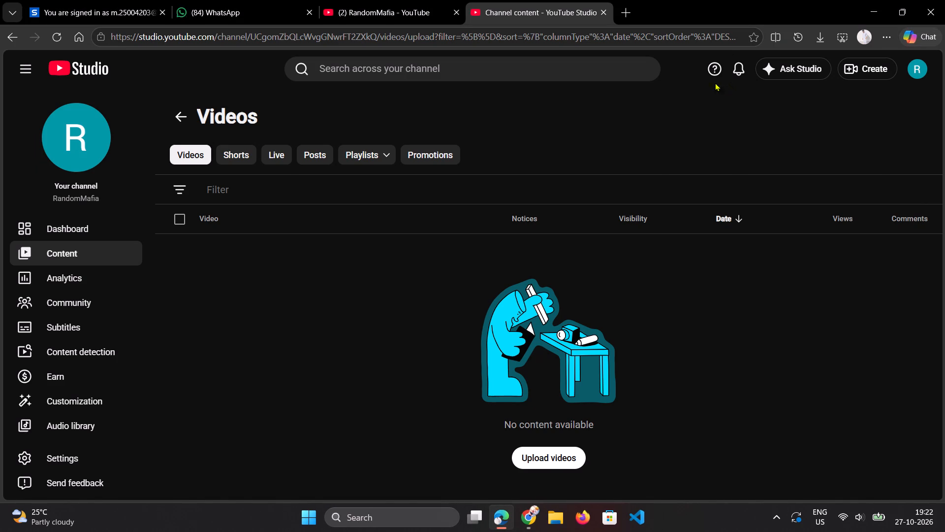
# Close the YouTube Studio page and switch YouTube to the Random々Mafia account.
pyautogui.click(601, 13)
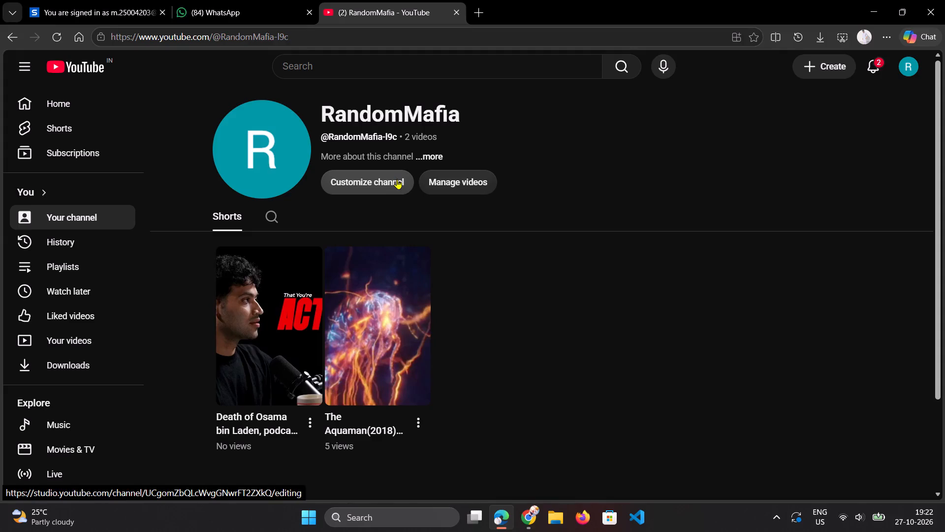
pyautogui.click(908, 66)
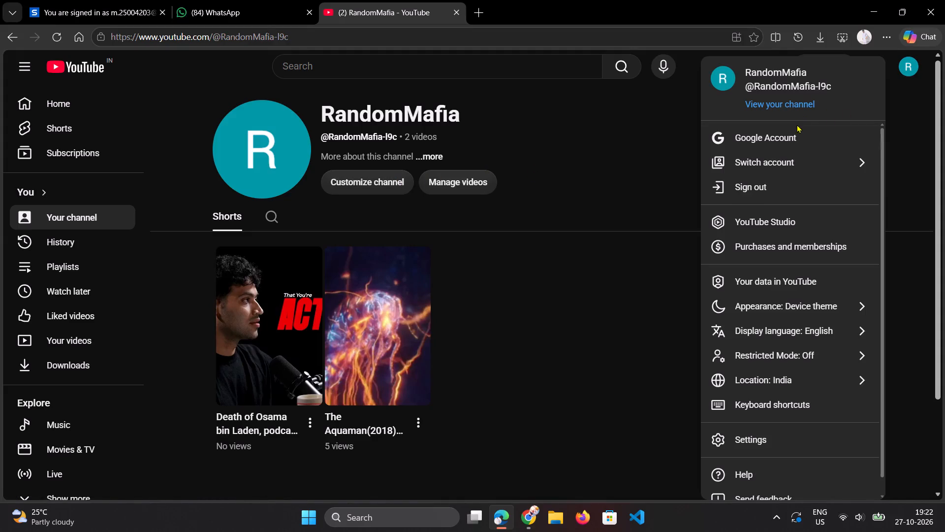
pyautogui.click(799, 157)
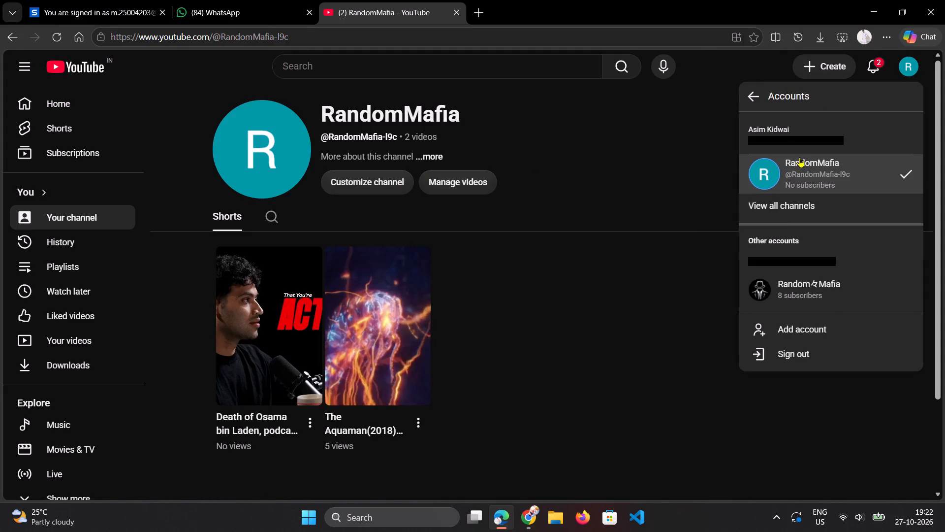
pyautogui.click(812, 283)
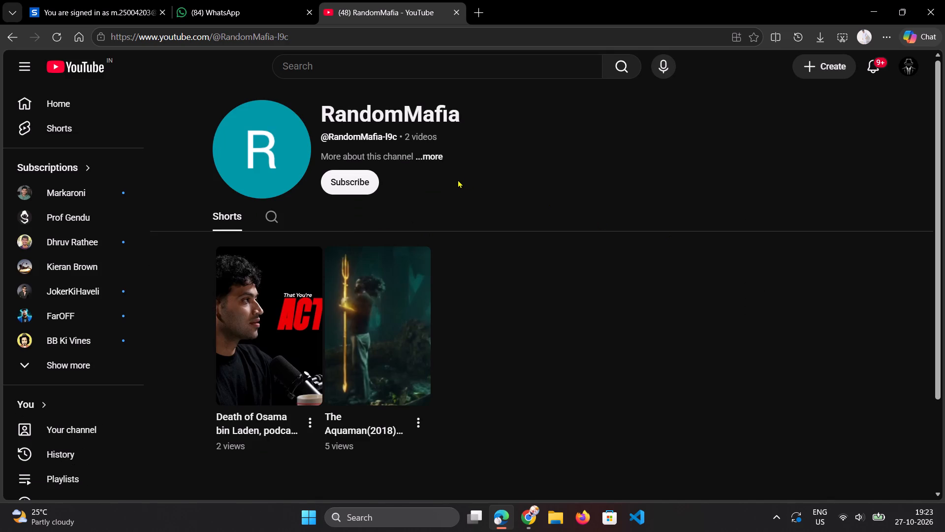
# Copy the channel name Random々Mafia from the account details and close them.
pyautogui.click(913, 68)
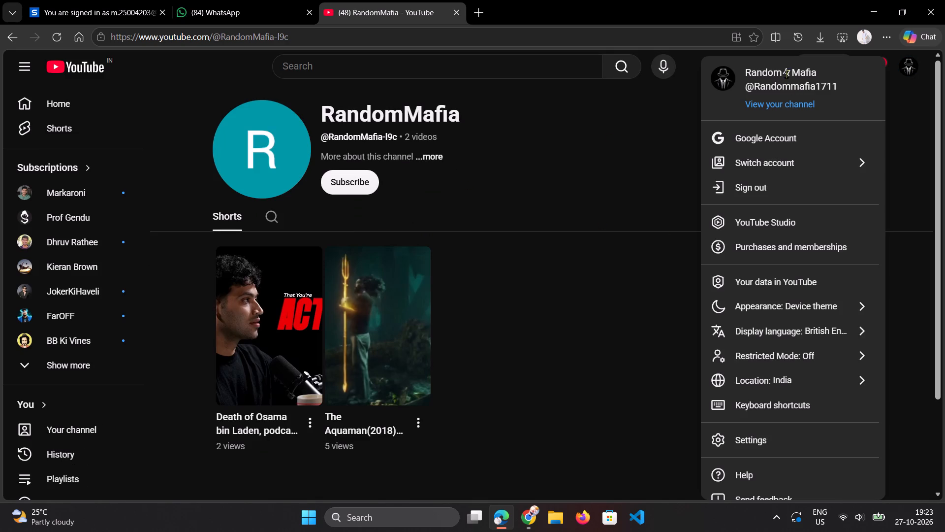
pyautogui.moveTo(791, 71); pyautogui.dragTo(784, 72)
pyautogui.moveTo(784, 72); pyautogui.dragTo(784, 73)
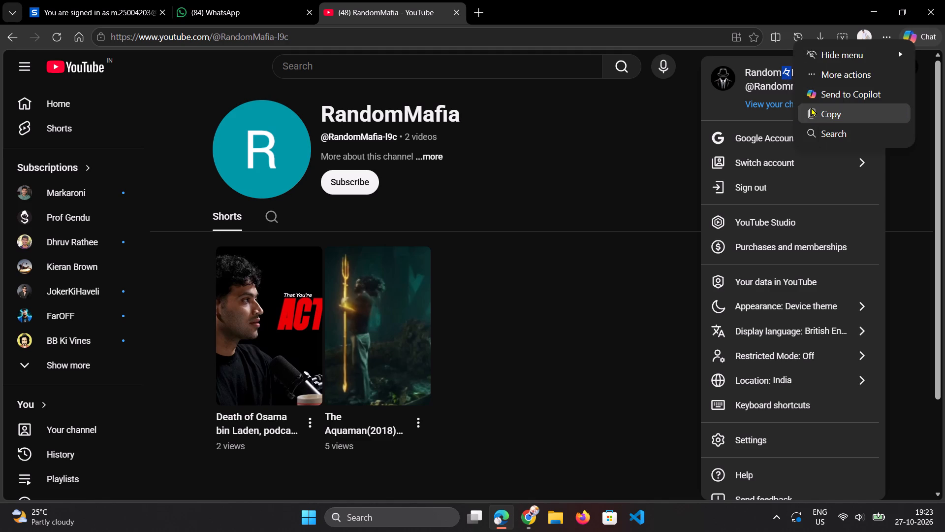
pyautogui.click(768, 70)
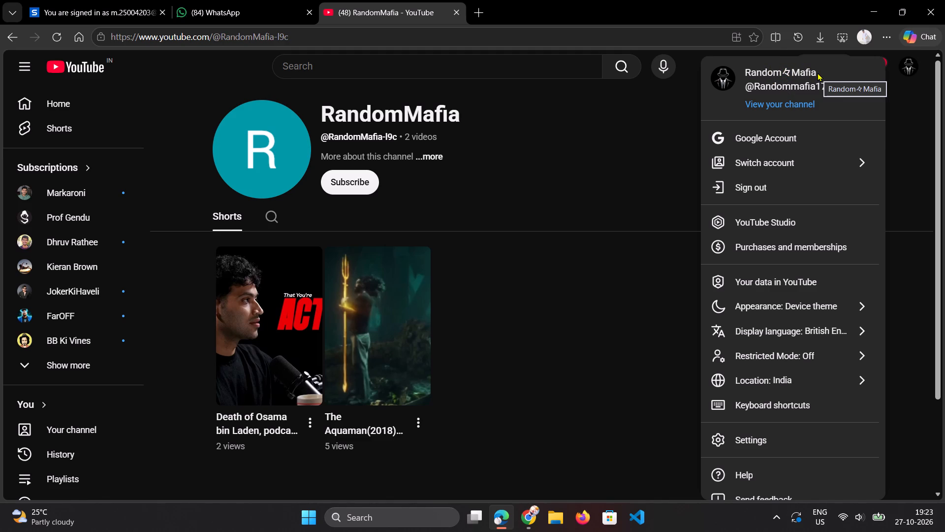
pyautogui.click(817, 73)
pyautogui.moveTo(816, 72); pyautogui.dragTo(746, 75)
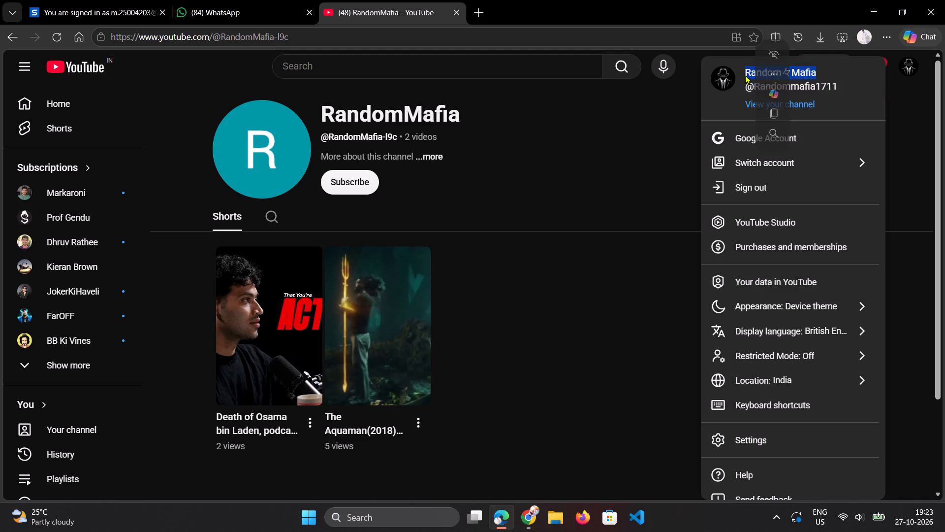
pyautogui.click(773, 107)
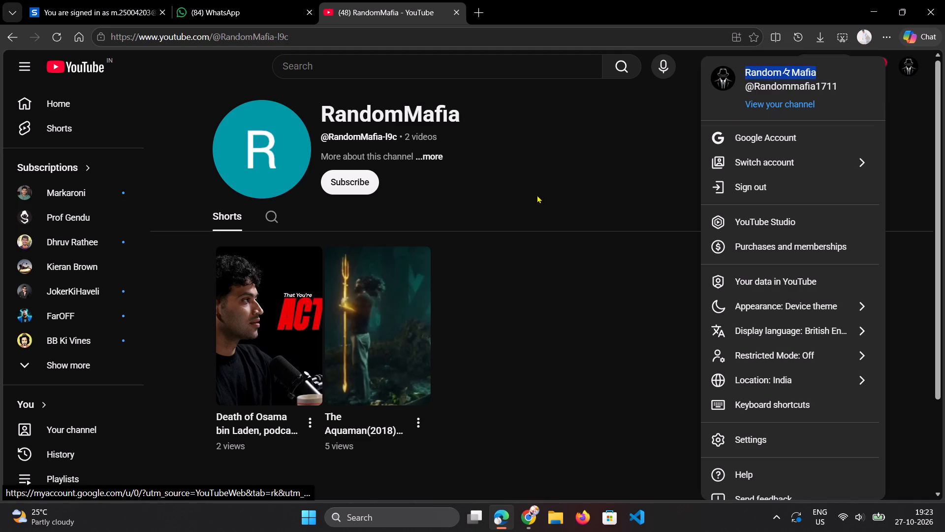
pyautogui.click(504, 201)
# Subscribe to the RandomMafia channel and set its notifications to All.
pyautogui.click(353, 183)
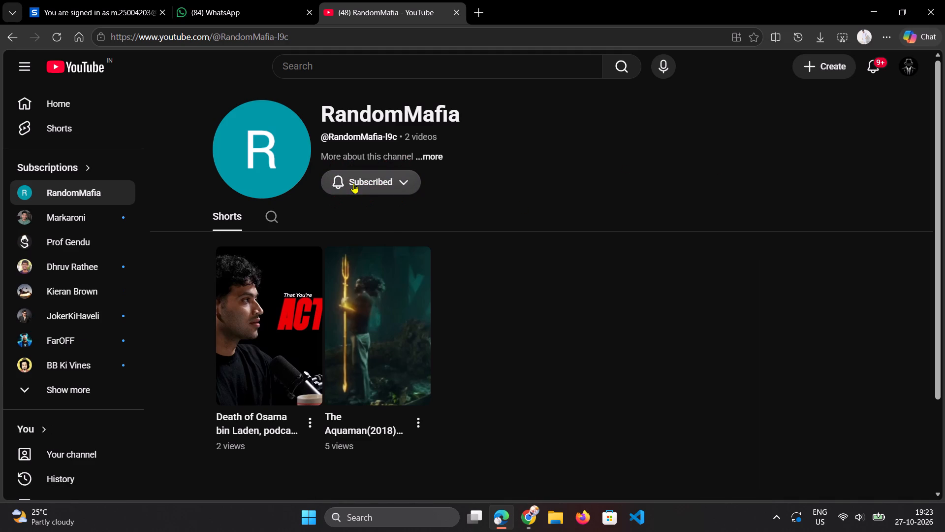
pyautogui.click(409, 184)
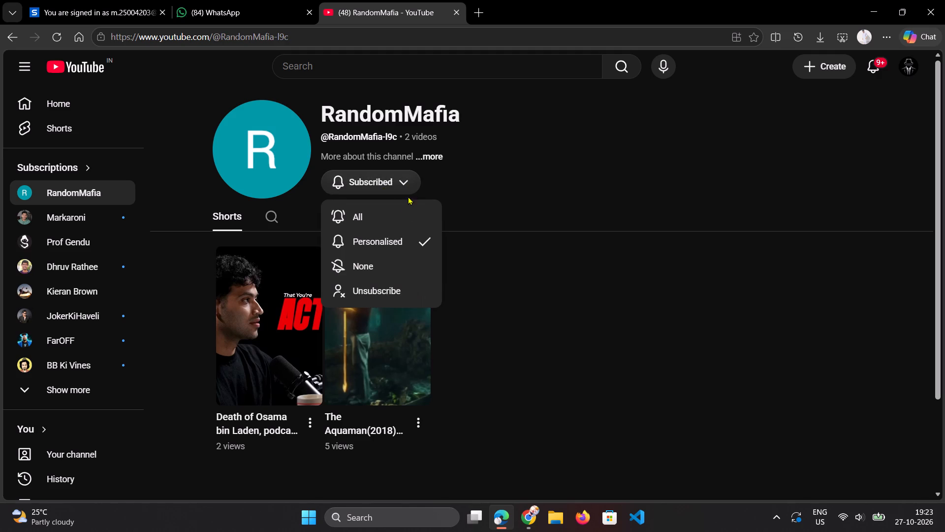
pyautogui.click(404, 217)
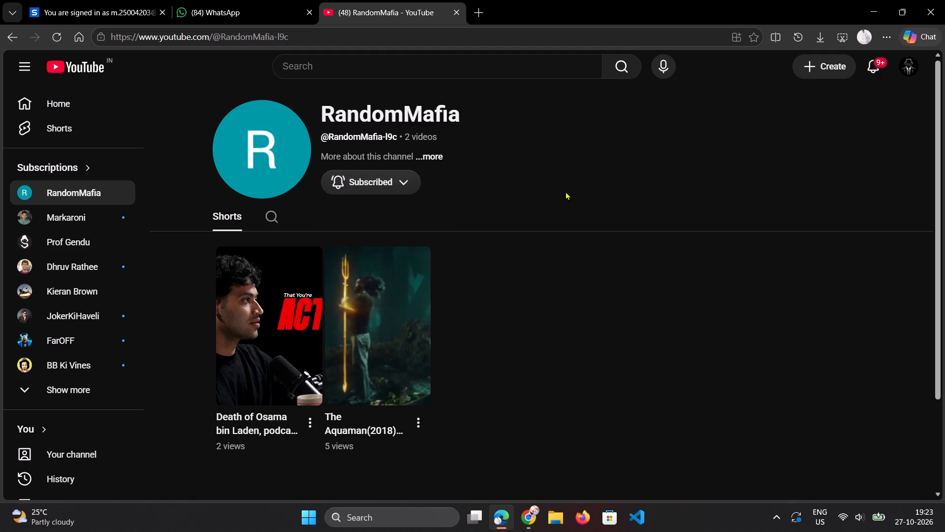
# Switch YouTube back to the RandomMafia account that owns the channel.
pyautogui.click(907, 72)
pyautogui.click(846, 159)
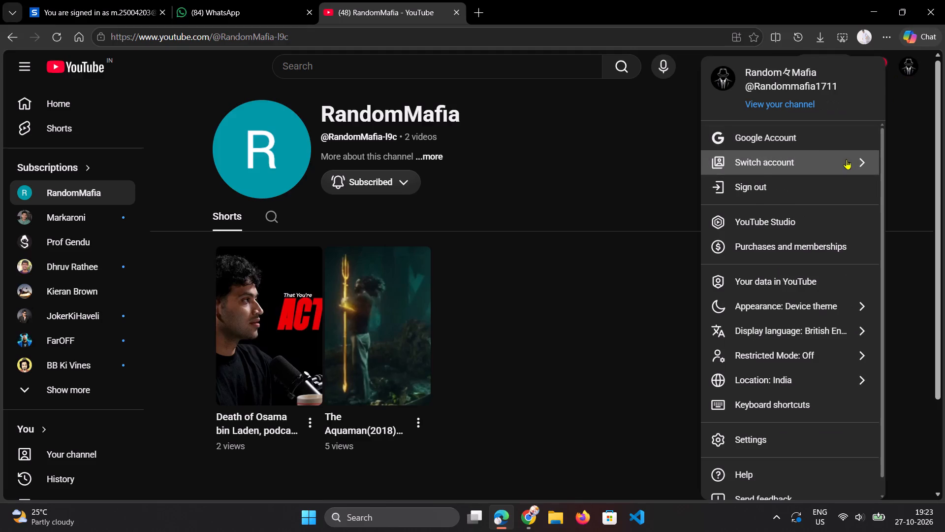
pyautogui.click(833, 289)
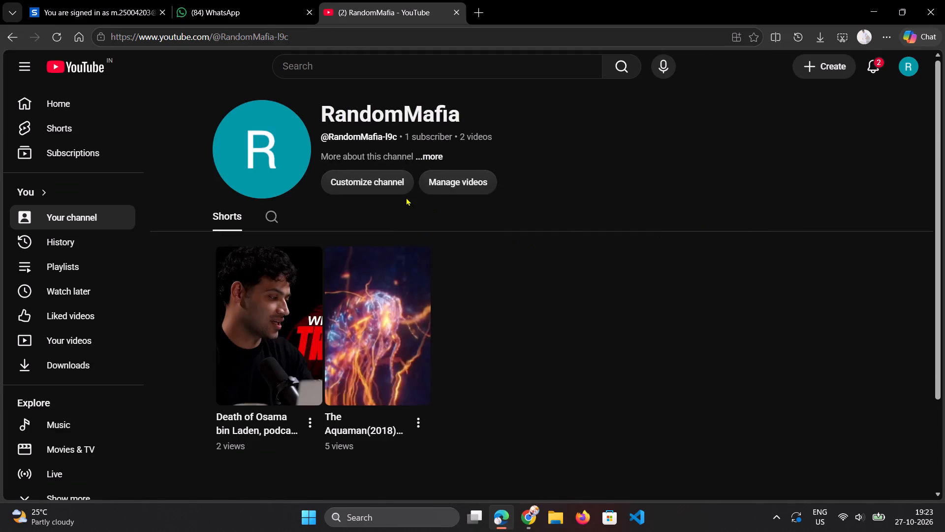
# Open the channel's customization page in YouTube Studio and look over its profile settings, the dashboard and the content overview.
pyautogui.click(391, 180)
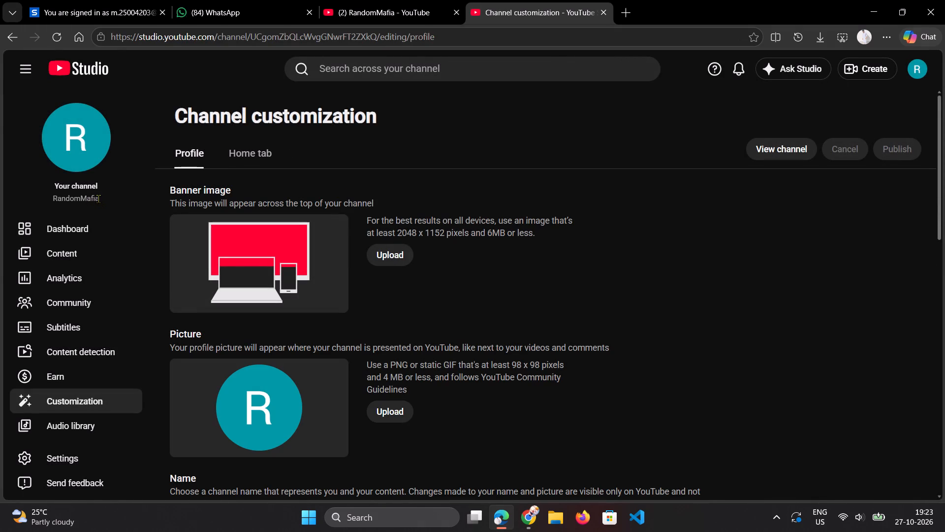
pyautogui.moveTo(98, 199); pyautogui.dragTo(45, 205)
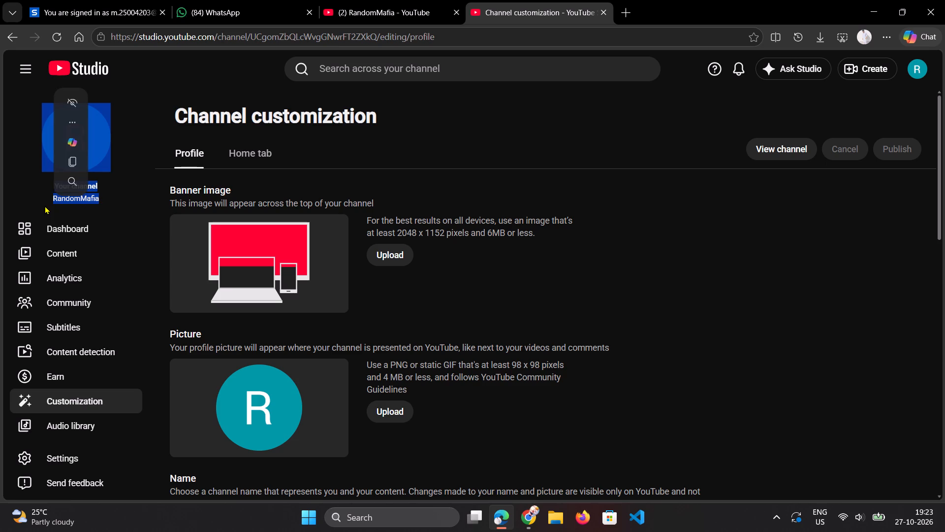
pyautogui.click(94, 219)
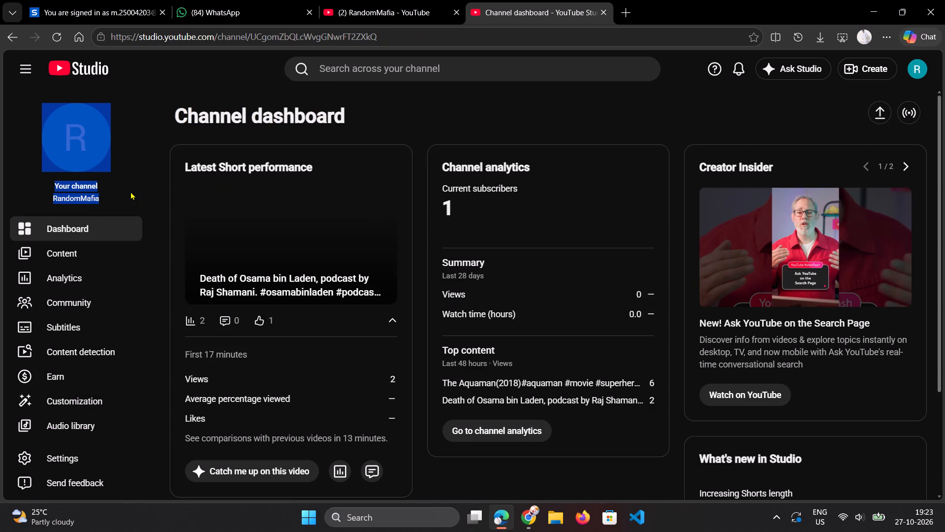
pyautogui.click(130, 191)
pyautogui.click(124, 265)
pyautogui.scroll(-1, 124, 265)
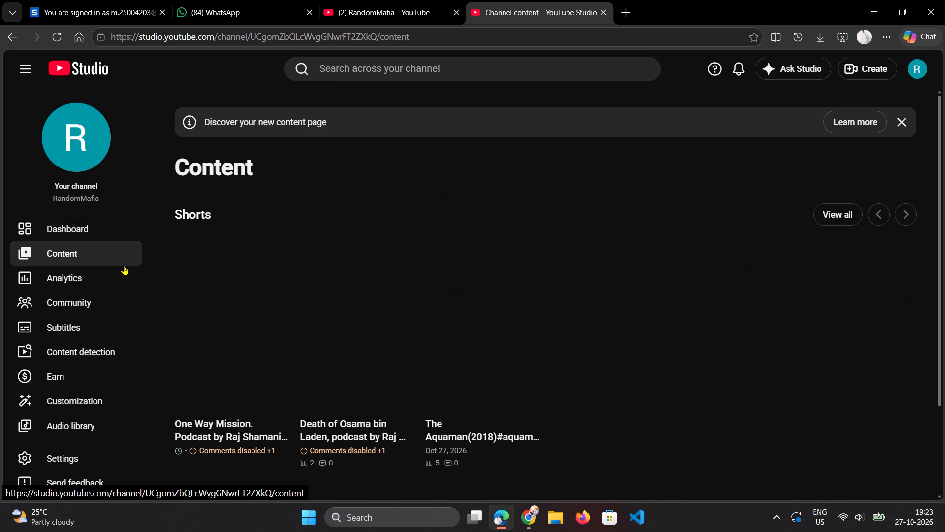
pyautogui.scroll(-2, 124, 265)
pyautogui.scroll(-1, 90, 308)
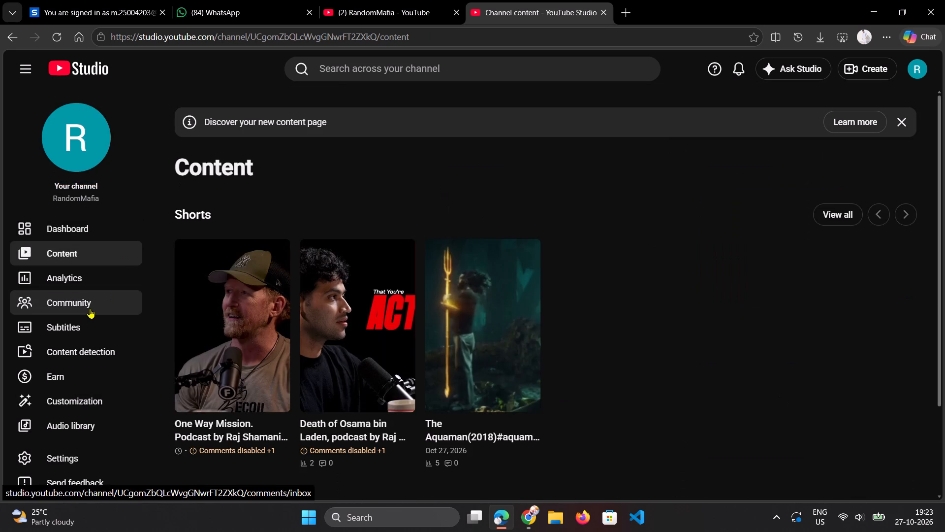
pyautogui.scroll(-1, 90, 308)
pyautogui.scroll(2, 90, 308)
# Read the Earn page's Watch Page Ads and Shorts Feed Ads details and the monetization eligibility requirements.
pyautogui.click(84, 374)
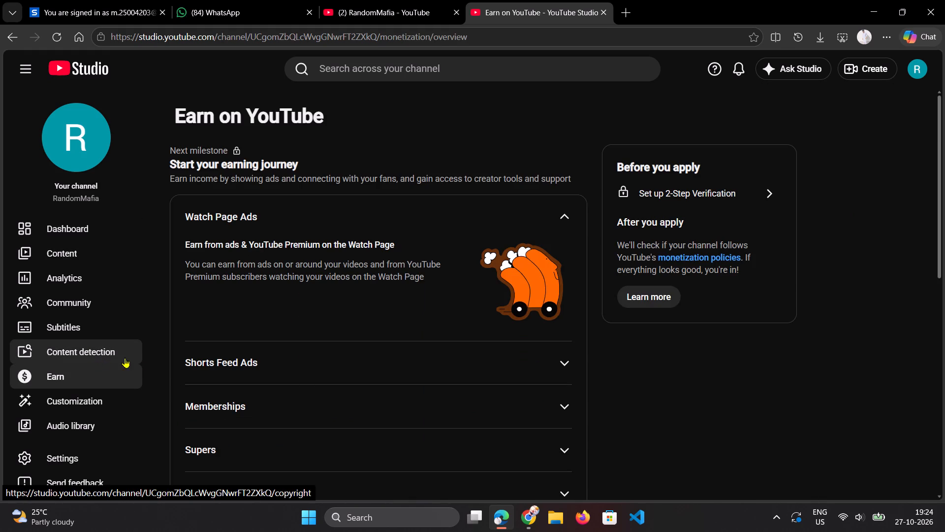
pyautogui.click(567, 365)
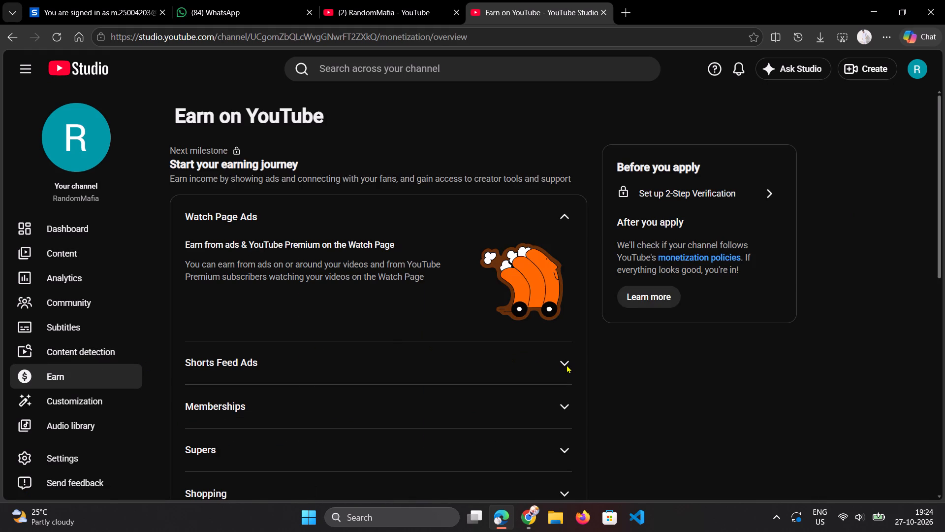
pyautogui.scroll(-1, 567, 365)
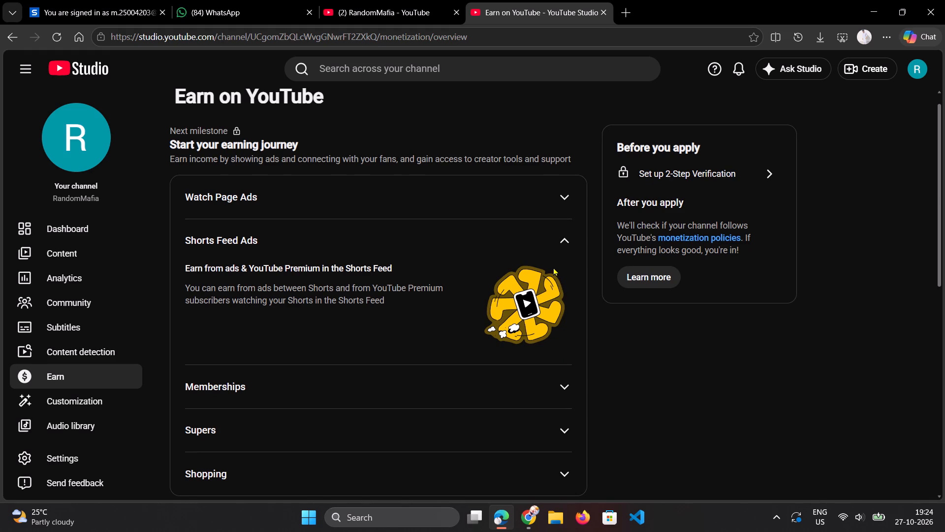
pyautogui.click(565, 241)
pyautogui.click(560, 200)
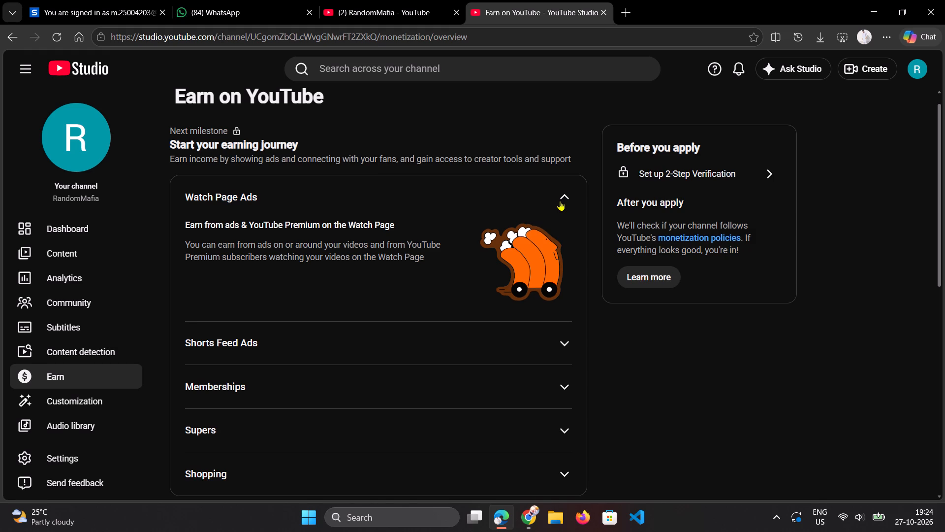
pyautogui.scroll(-3, 560, 200)
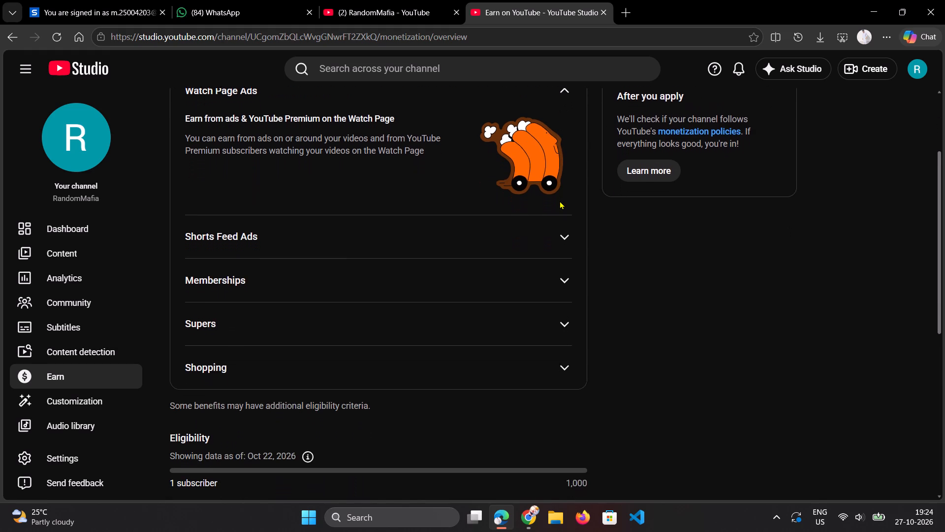
pyautogui.scroll(-3, 560, 200)
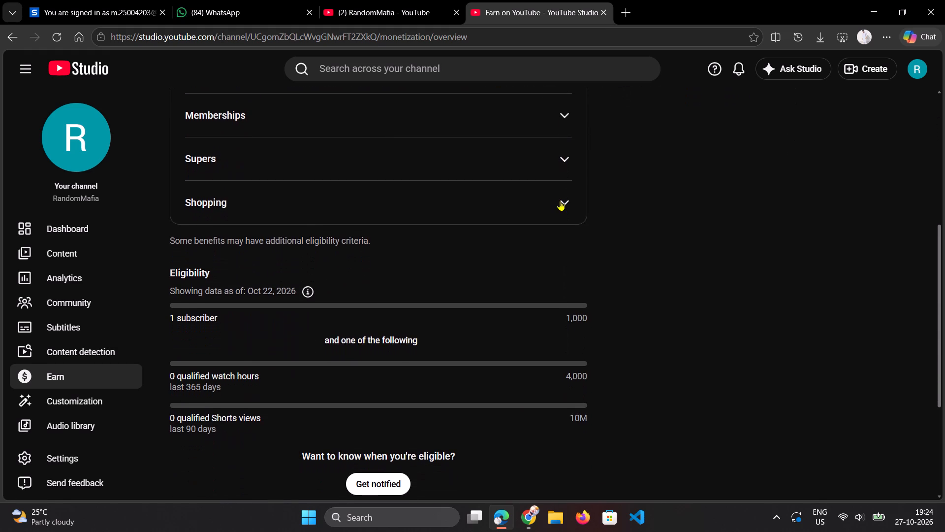
pyautogui.scroll(-2, 560, 200)
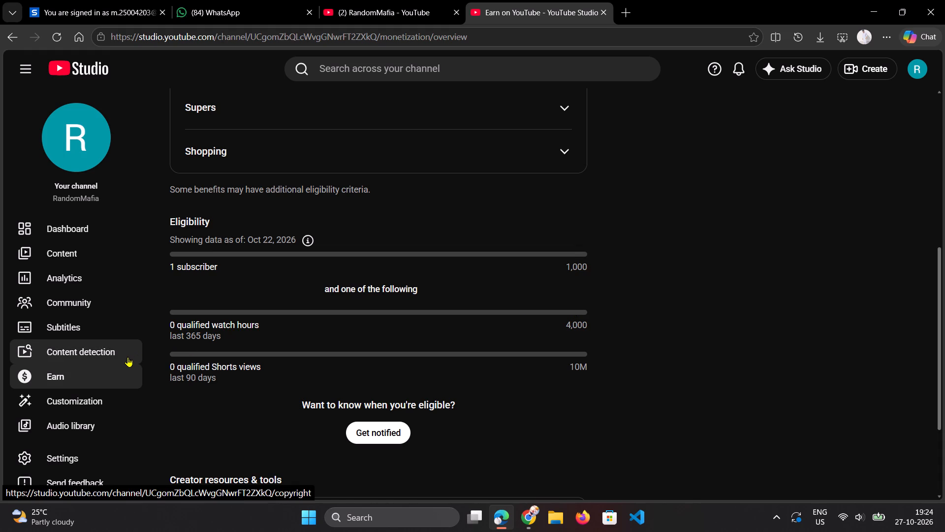
# Look through the channel's customization, content detection, subtitles, community, analytics and content pages, ending on the dashboard.
pyautogui.click(108, 404)
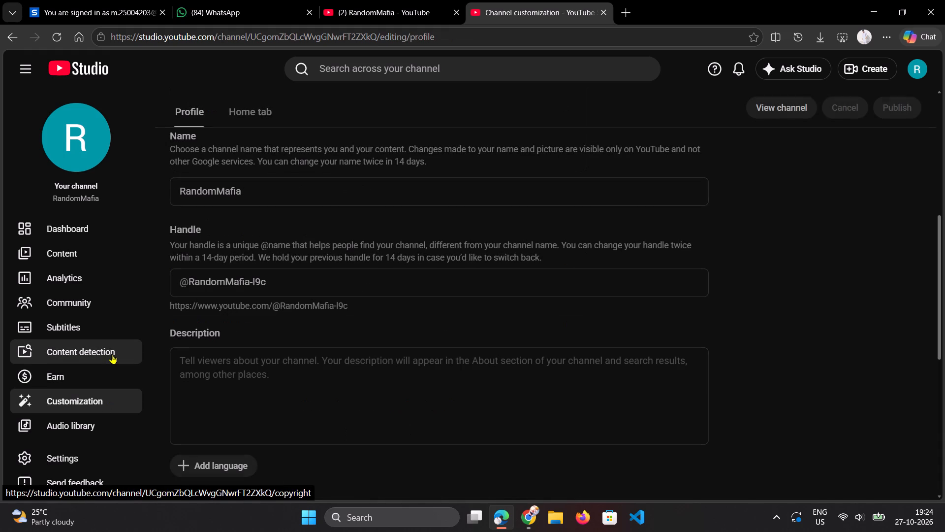
pyautogui.click(112, 354)
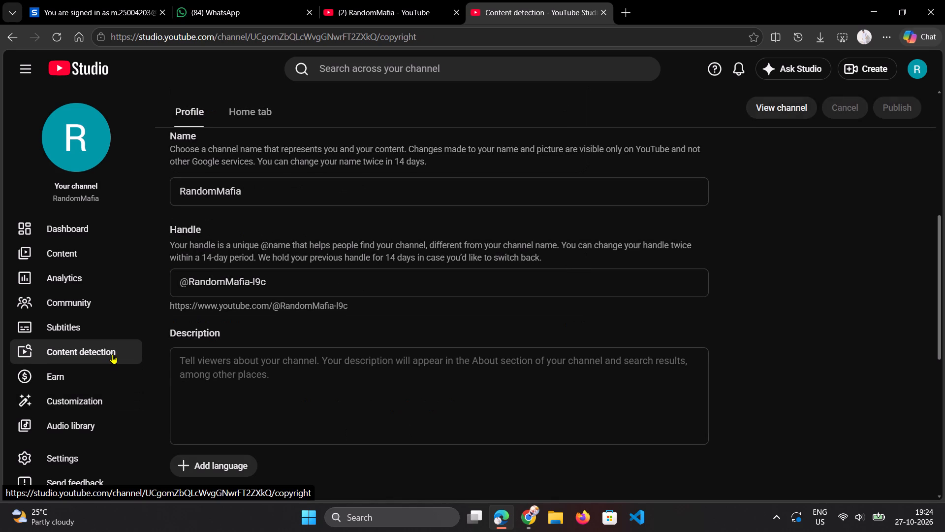
pyautogui.click(105, 330)
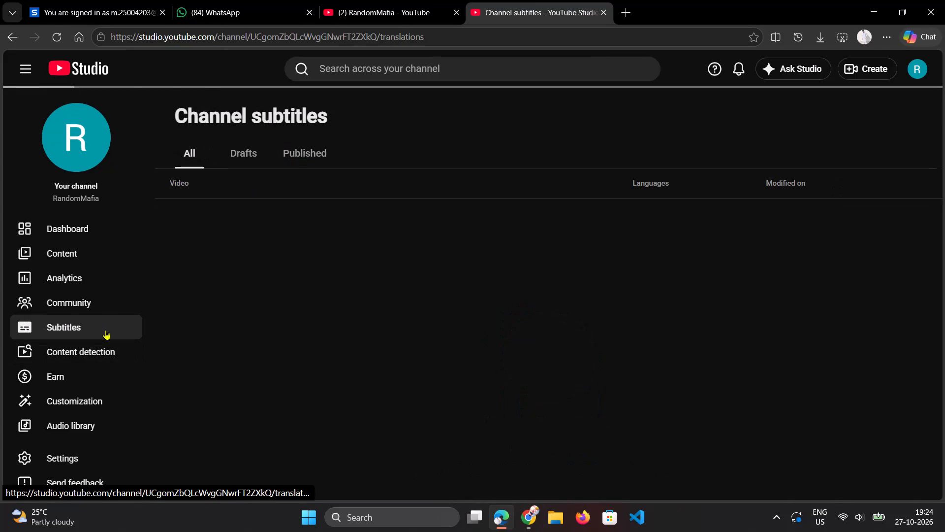
pyautogui.click(101, 308)
pyautogui.click(102, 278)
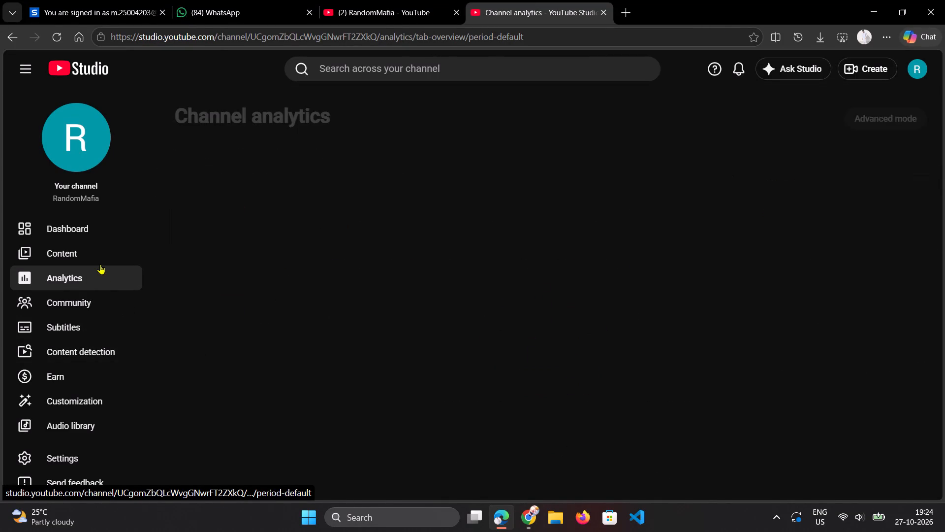
pyautogui.click(98, 251)
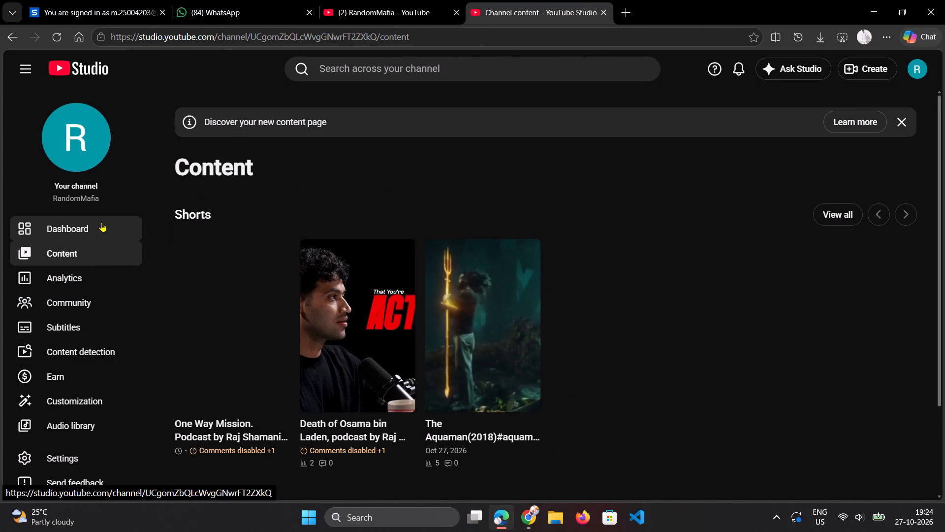
pyautogui.click(101, 222)
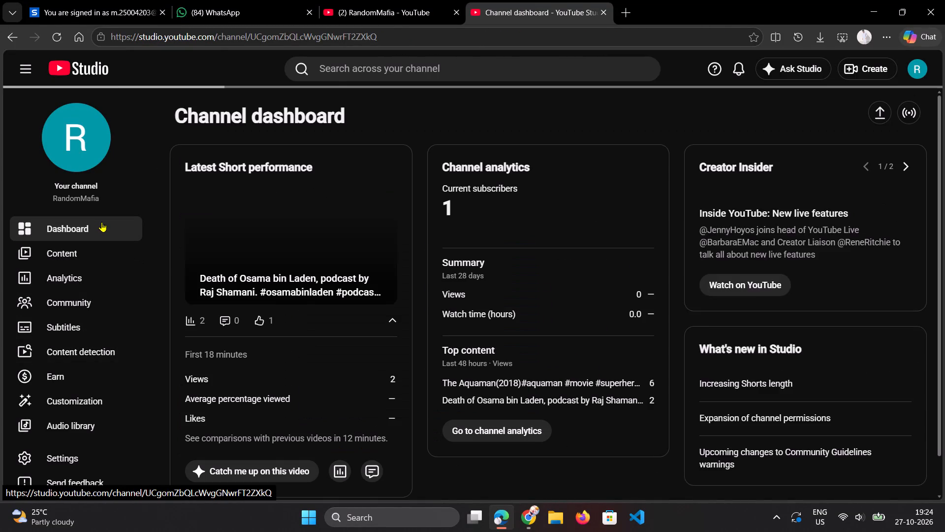
# Review the limited-features notice on the "Death of Osama bin Laden" Short, set its audience to not made for kids and save.
pyautogui.click(98, 254)
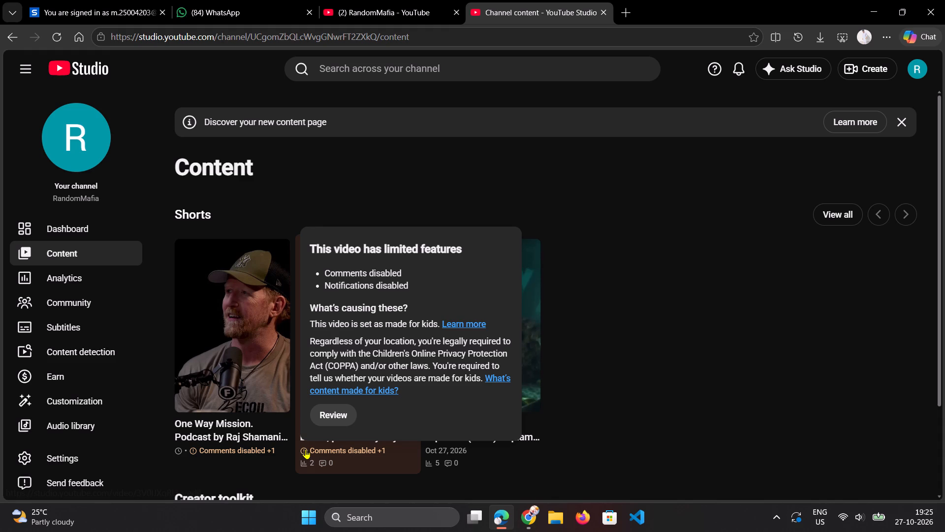
pyautogui.click(332, 420)
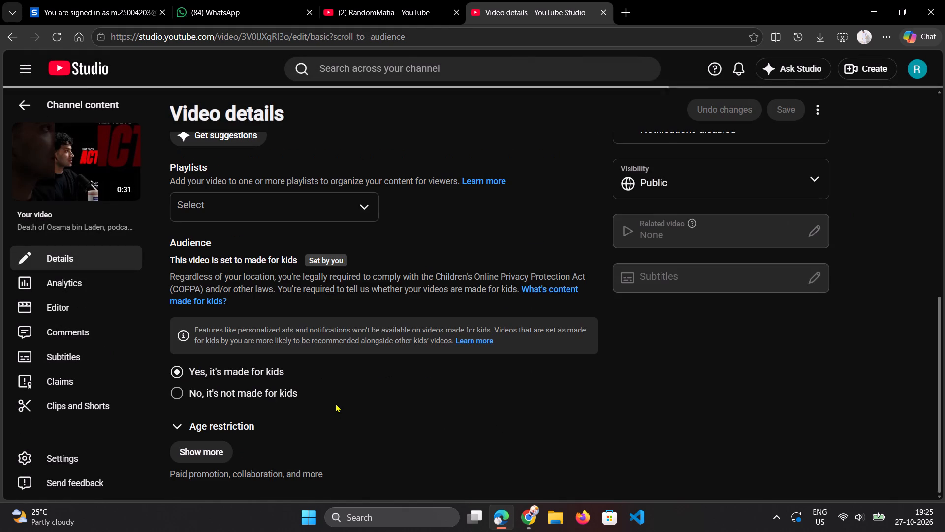
pyautogui.click(182, 391)
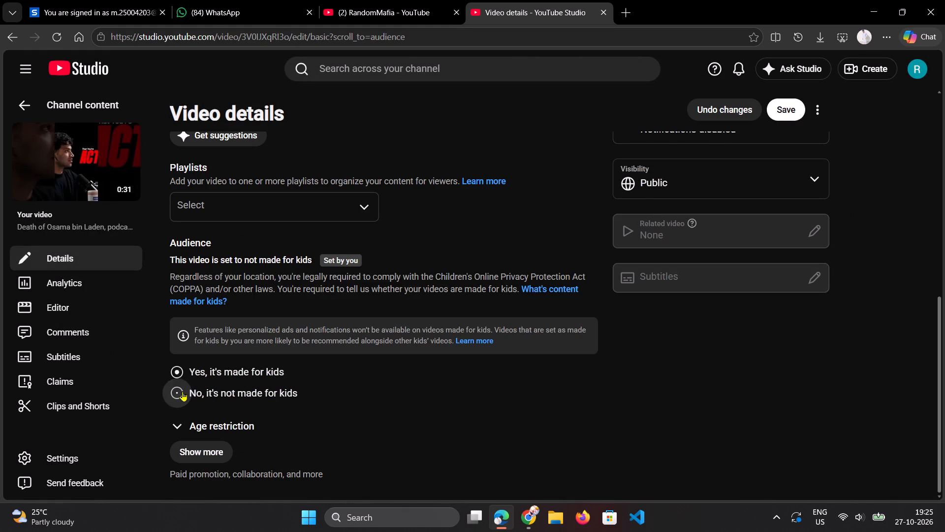
pyautogui.scroll(-1, 271, 400)
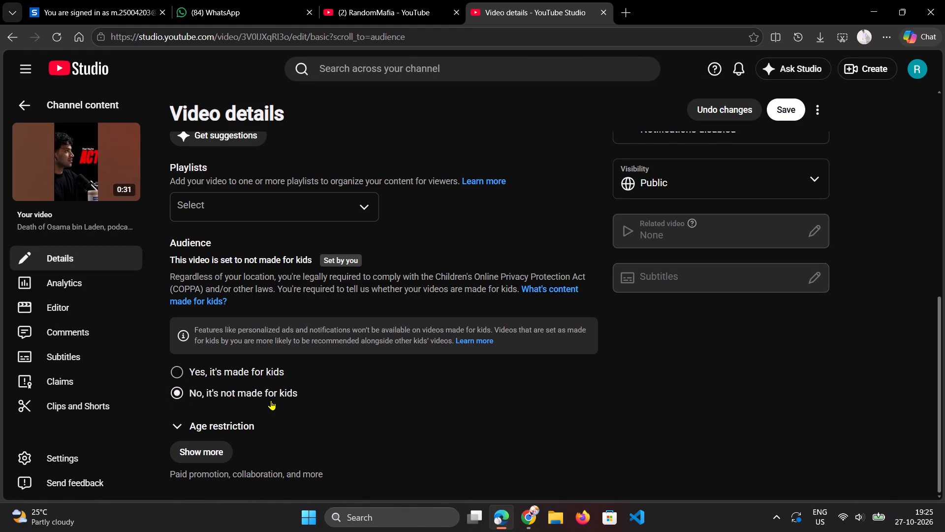
pyautogui.scroll(3, 271, 400)
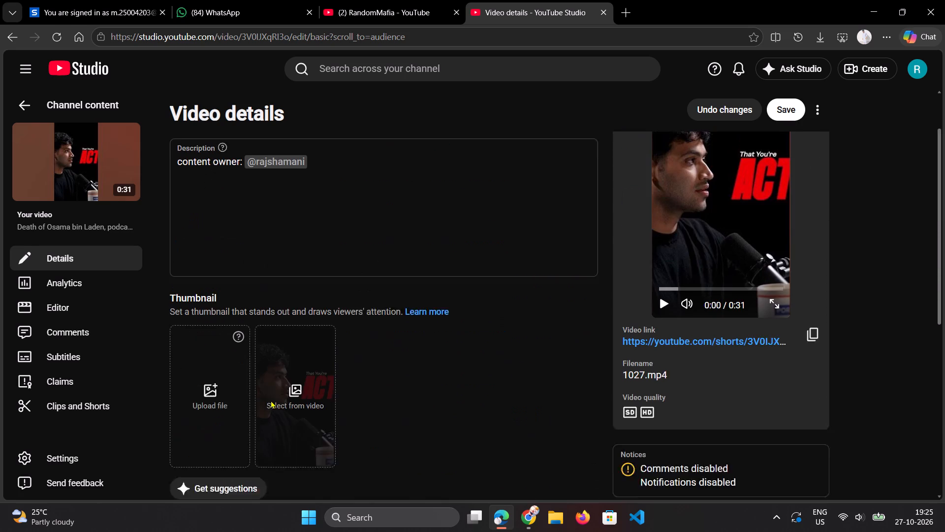
pyautogui.scroll(-5, 271, 400)
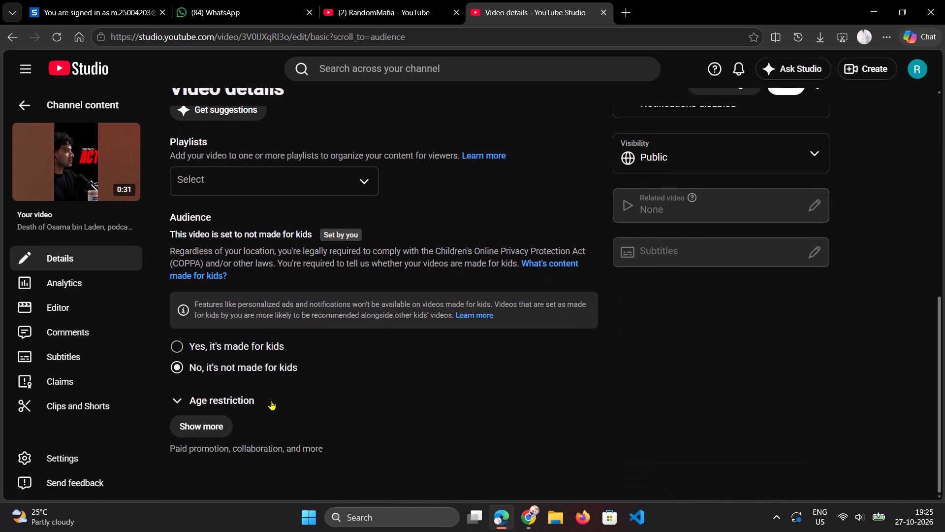
pyautogui.scroll(2, 464, 343)
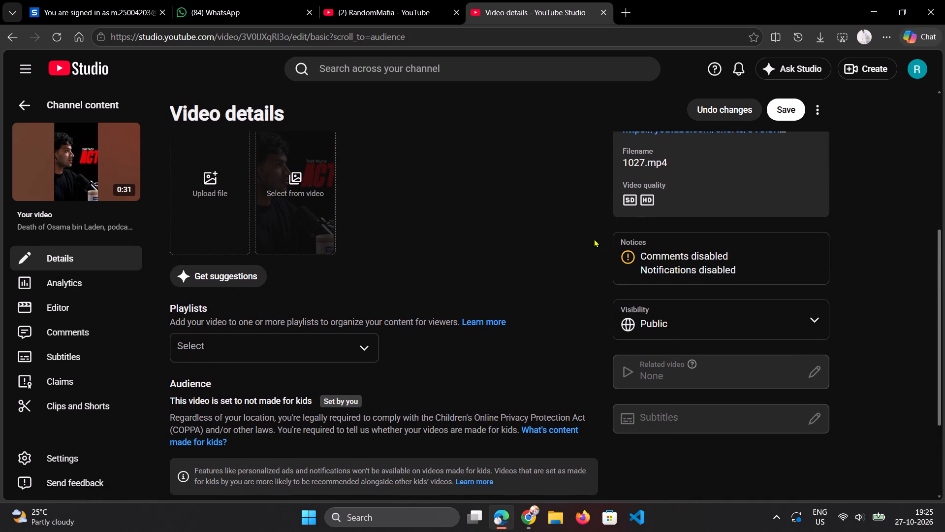
pyautogui.scroll(-2, 594, 238)
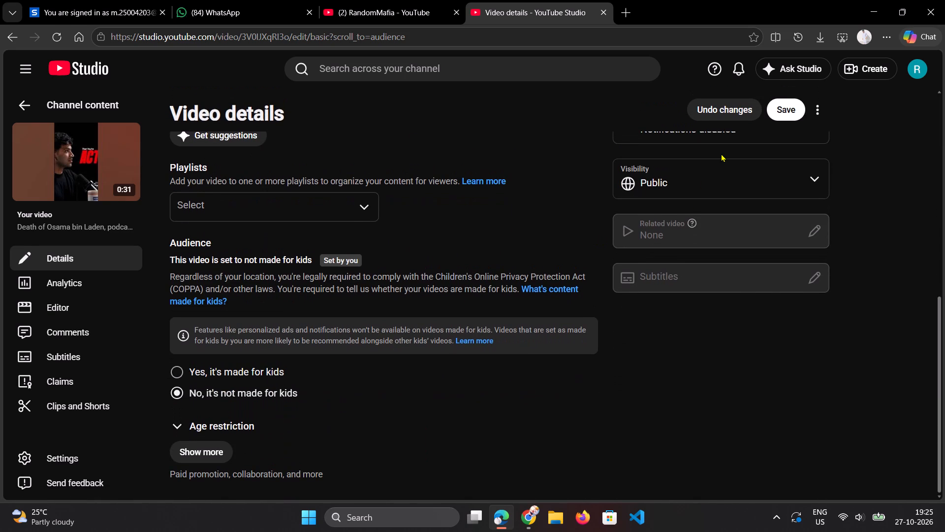
pyautogui.click(773, 106)
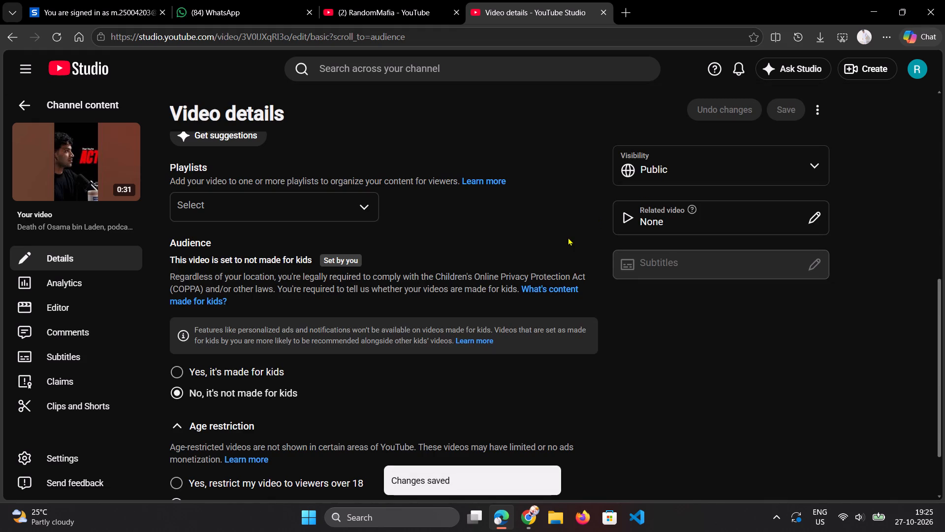
# Leave the Short's details for the channel's video list and return to the channel dashboard.
pyautogui.click(33, 103)
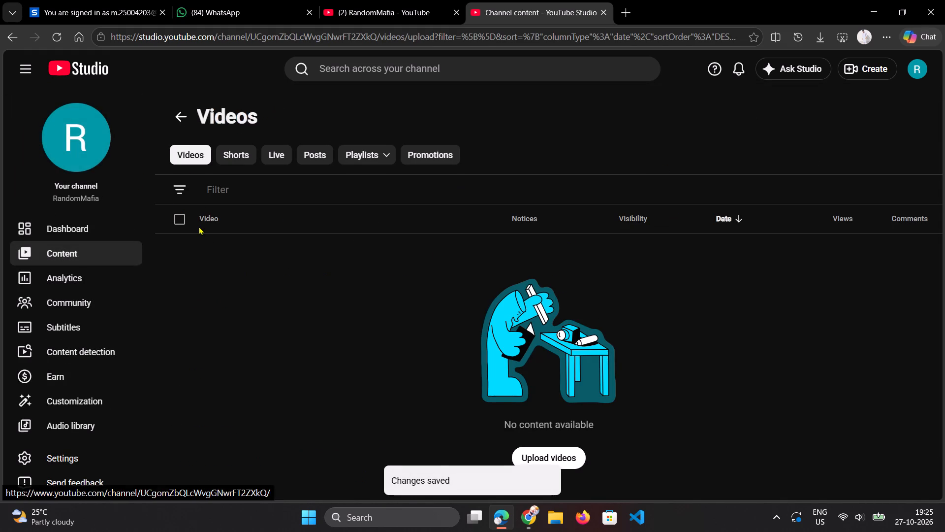
pyautogui.click(112, 228)
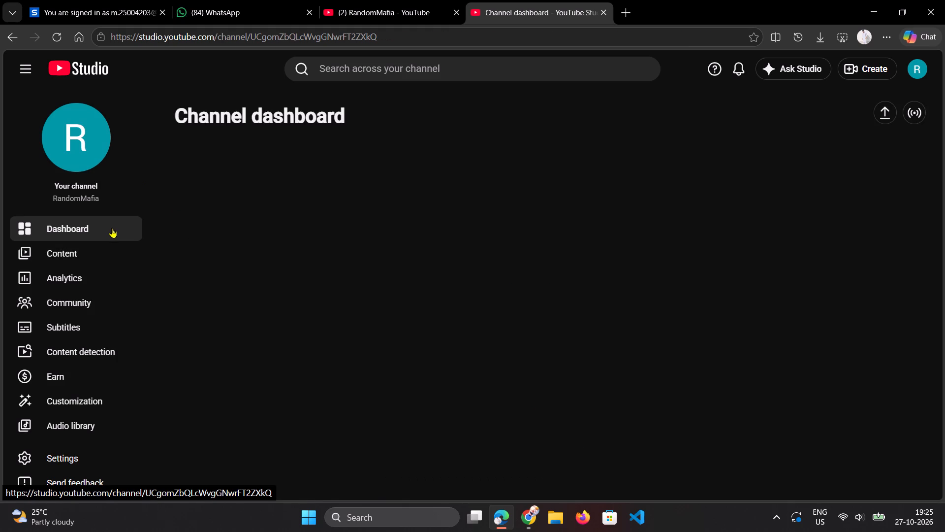
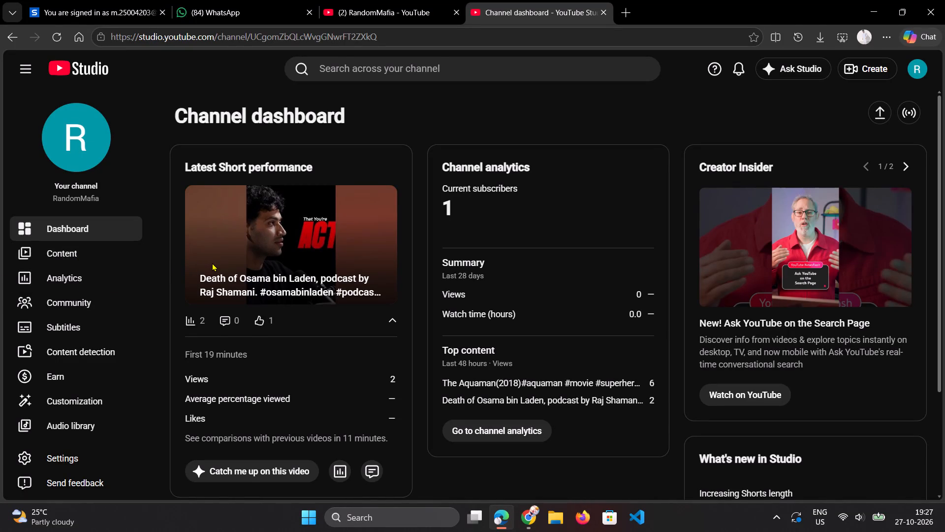
# View the RandomMafia channel page and open its channel customization profile settings.
pyautogui.scroll(-1, 212, 263)
pyautogui.scroll(3, 212, 263)
pyautogui.click(104, 249)
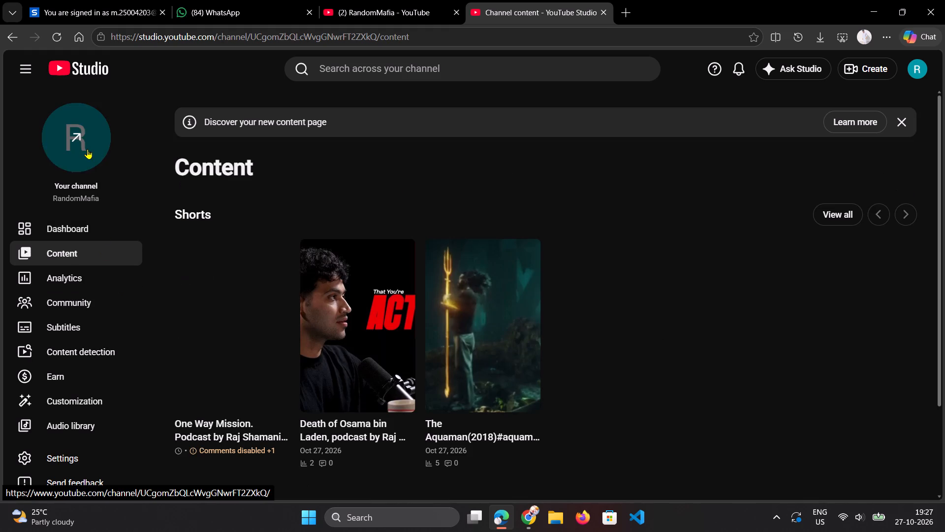
pyautogui.click(87, 149)
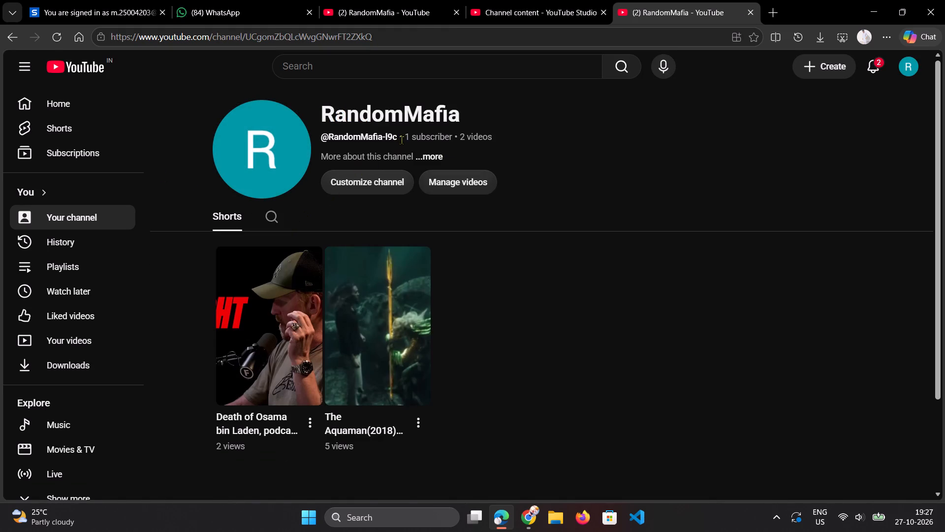
pyautogui.click(394, 178)
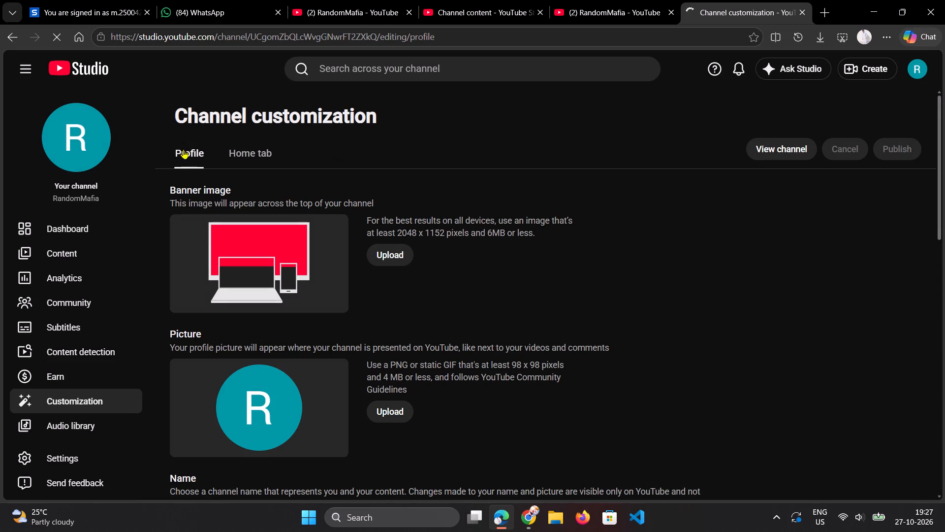
pyautogui.click(83, 185)
# Replace the channel name in the profile settings with "Random々Mafia".
pyautogui.scroll(-2, 261, 216)
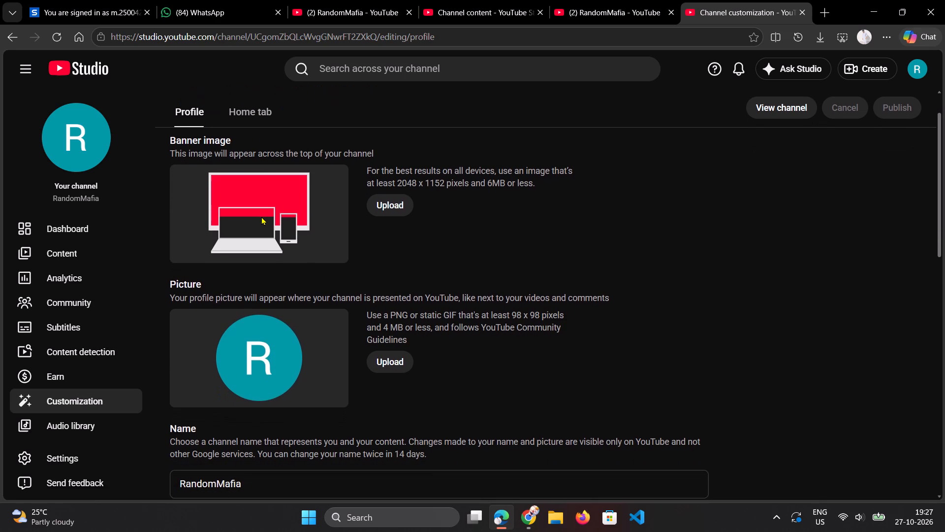
pyautogui.scroll(-3, 261, 216)
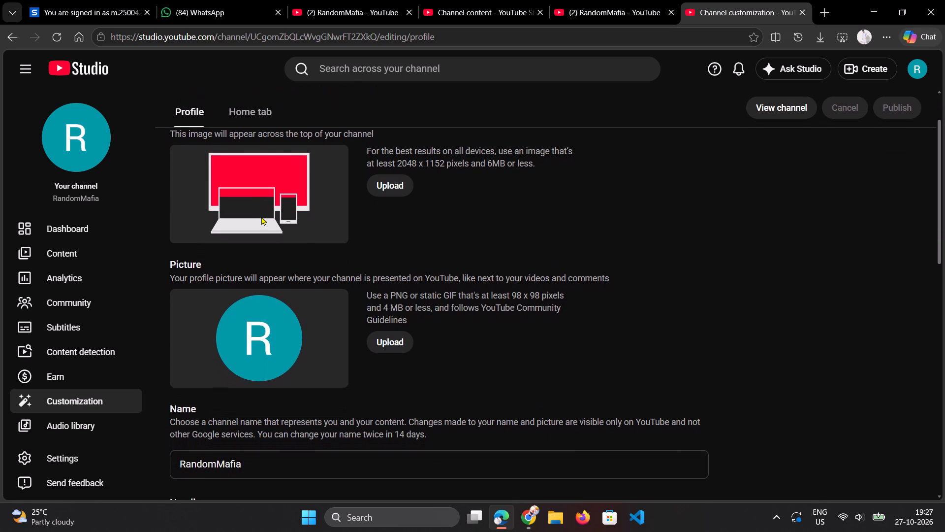
pyautogui.scroll(-2, 261, 216)
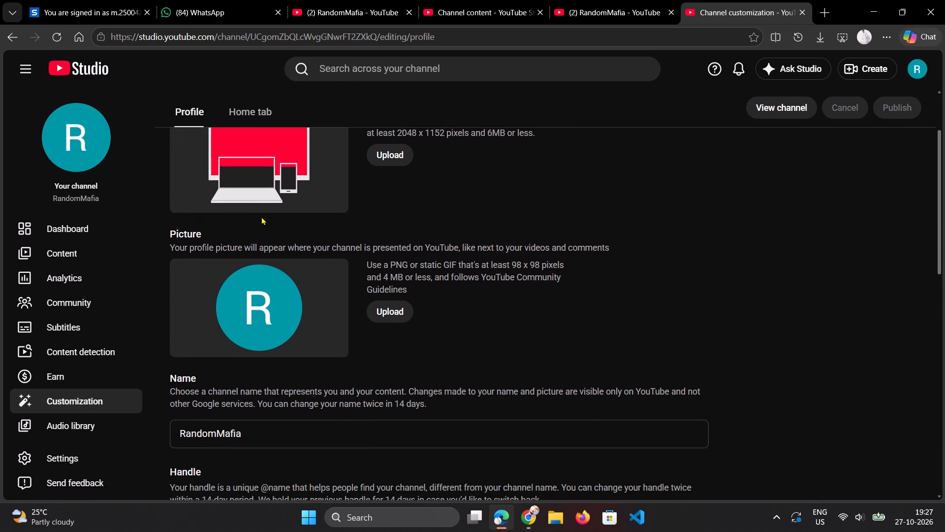
pyautogui.scroll(-2, 261, 216)
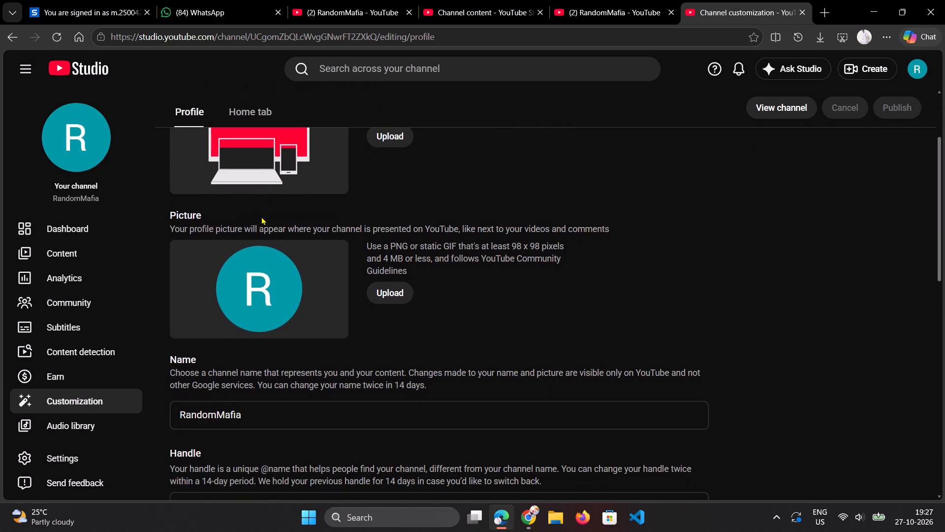
pyautogui.scroll(-2, 261, 216)
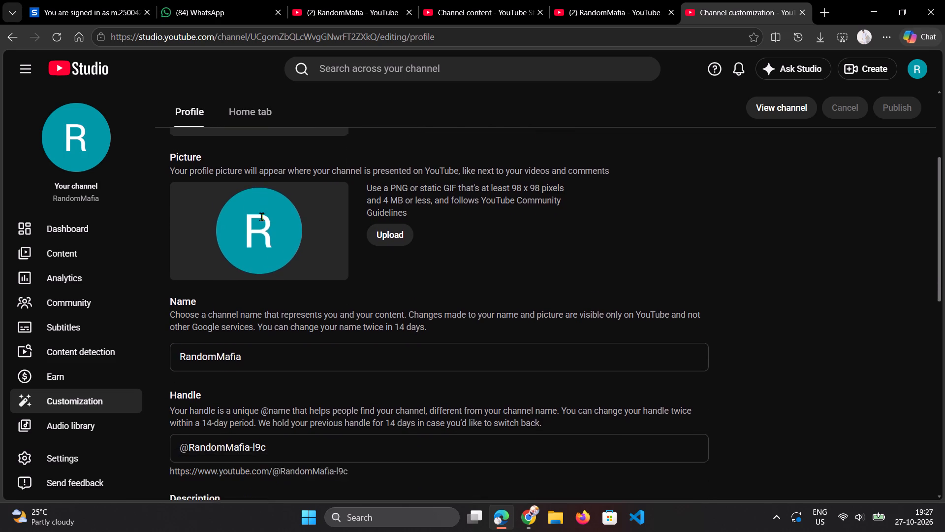
pyautogui.click(249, 309)
pyautogui.press('BackSpace')
pyautogui.press('BackSpace')
pyautogui.press('BackSpace')
pyautogui.press('BackSpace')
pyautogui.press('BackSpace')
pyautogui.press('BackSpace')
pyautogui.press('BackSpace')
pyautogui.press('BackSpace')
pyautogui.press('BackSpace')
pyautogui.press('BackSpace')
pyautogui.press('BackSpace')
pyautogui.press('BackSpace')
pyautogui.press('BackSpace')
pyautogui.press('BackSpace')
pyautogui.press('BackSpace')
pyautogui.press('BackSpace')
pyautogui.press('BackSpace')
pyautogui.press('BackSpace')
pyautogui.press('BackSpace')
pyautogui.press('BackSpace')
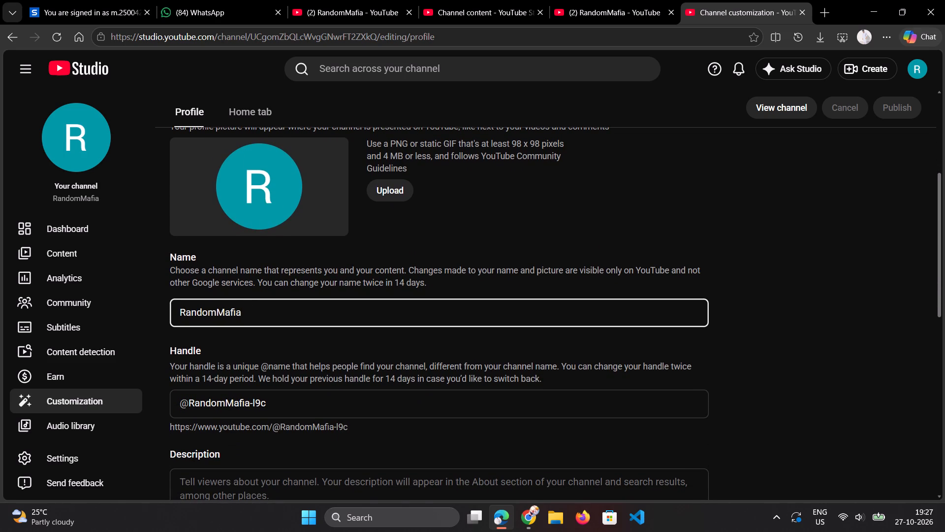
pyautogui.hotkey('ctrl', 'v')
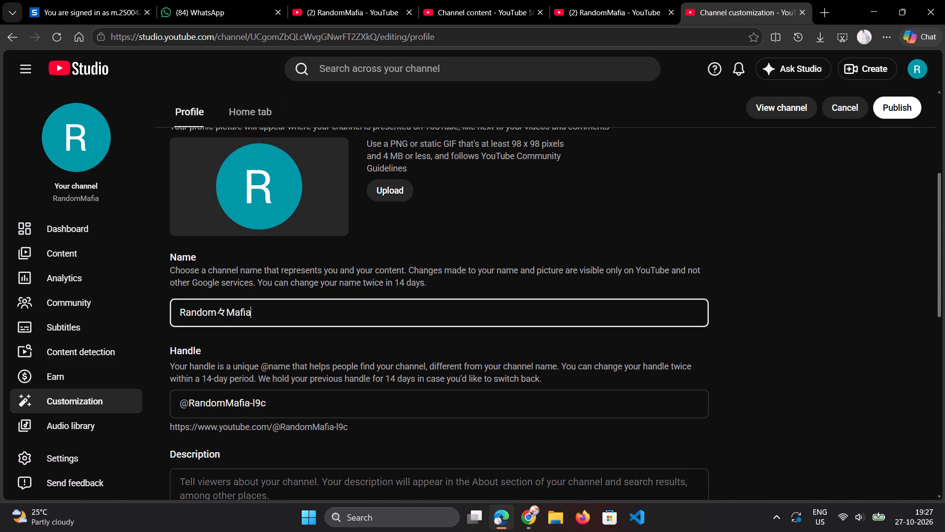
# Review the remaining profile settings, including handle, description, channel URL, links, contact info and video watermark.
pyautogui.scroll(-1, 309, 365)
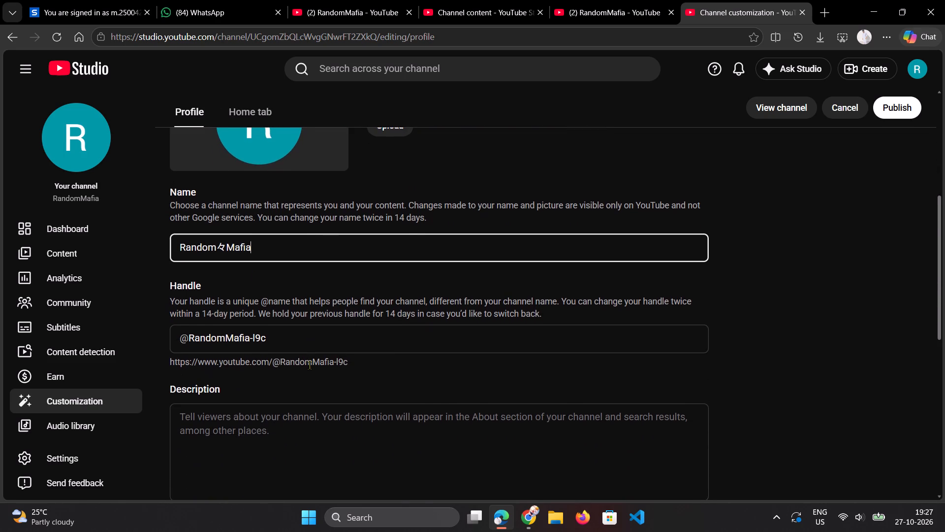
pyautogui.scroll(-2, 309, 365)
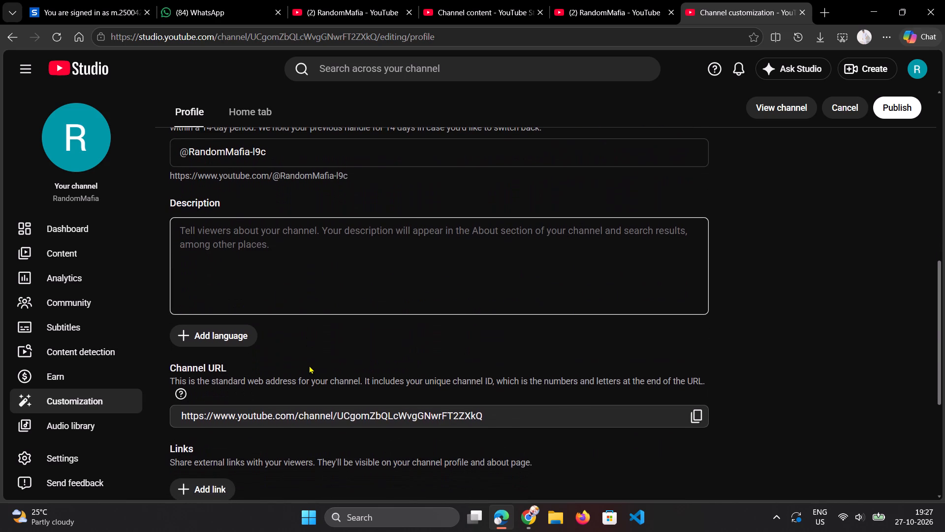
pyautogui.scroll(-2, 309, 365)
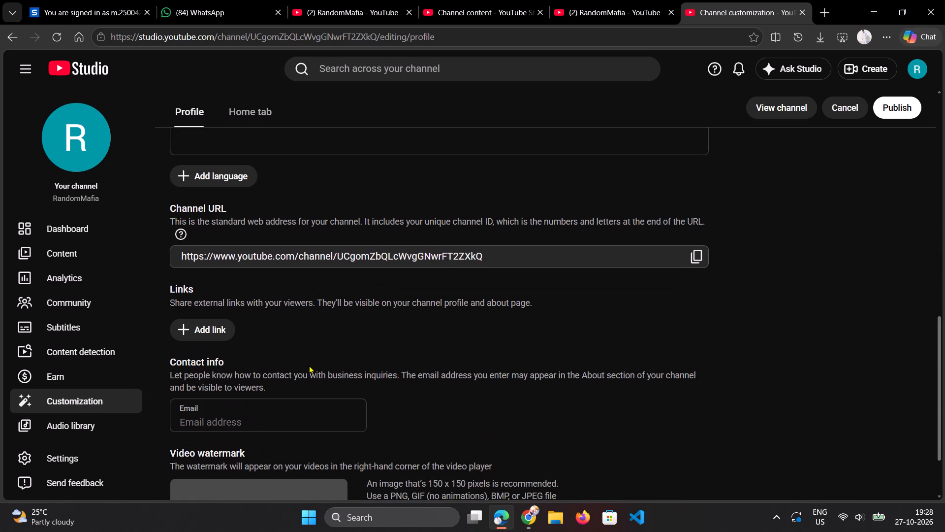
# Publish the updated channel profile, and reload the customization page to check the name field.
pyautogui.scroll(-1, 309, 365)
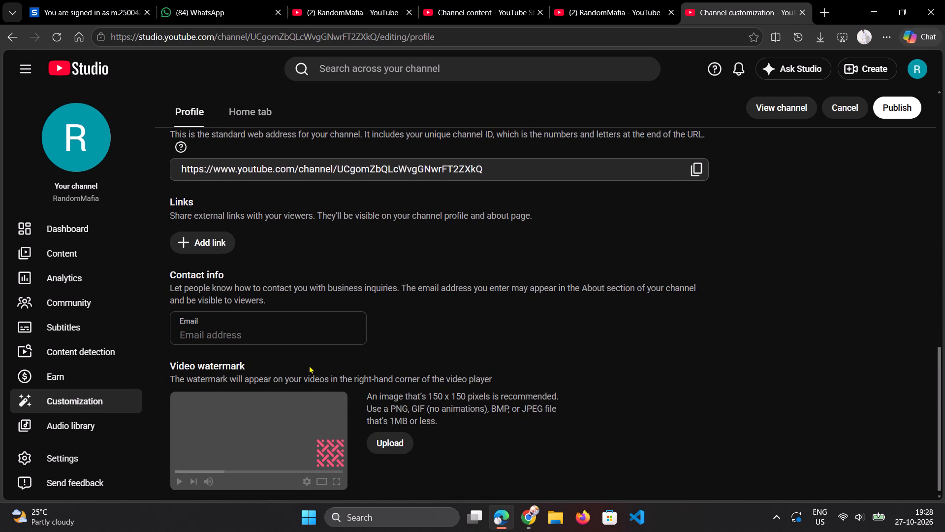
pyautogui.scroll(-1, 309, 365)
pyautogui.scroll(4, 309, 365)
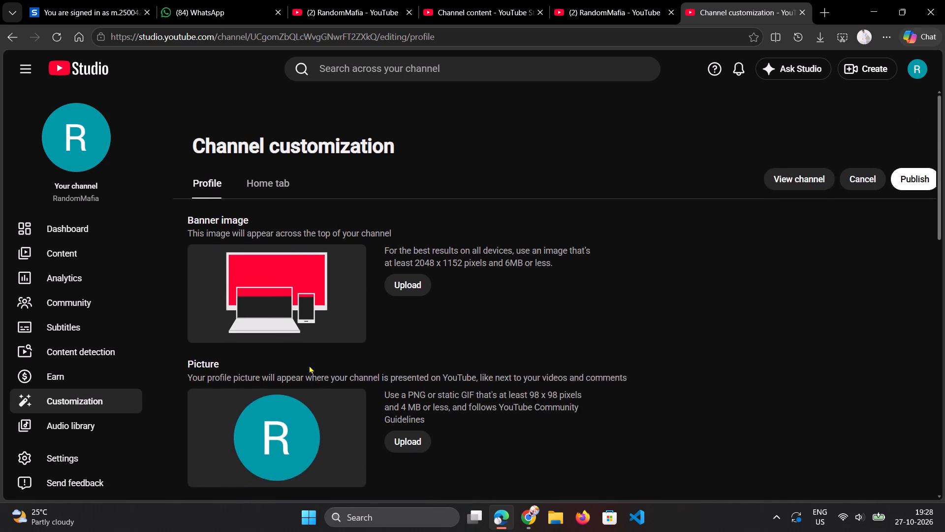
pyautogui.click(882, 151)
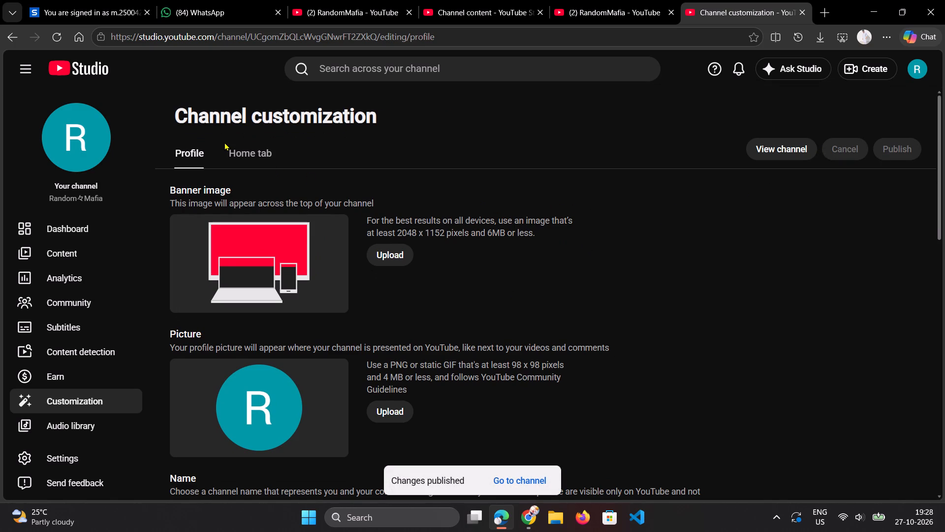
pyautogui.click(52, 34)
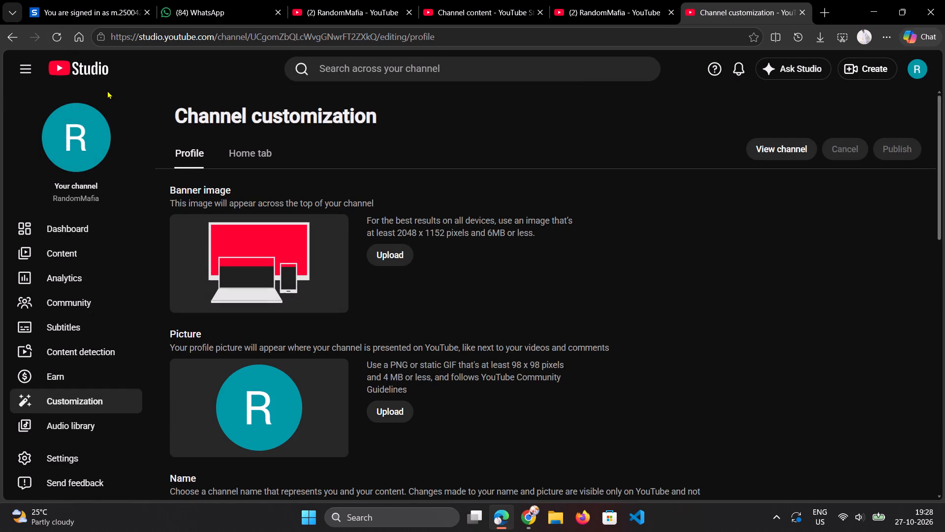
pyautogui.scroll(-2, 207, 196)
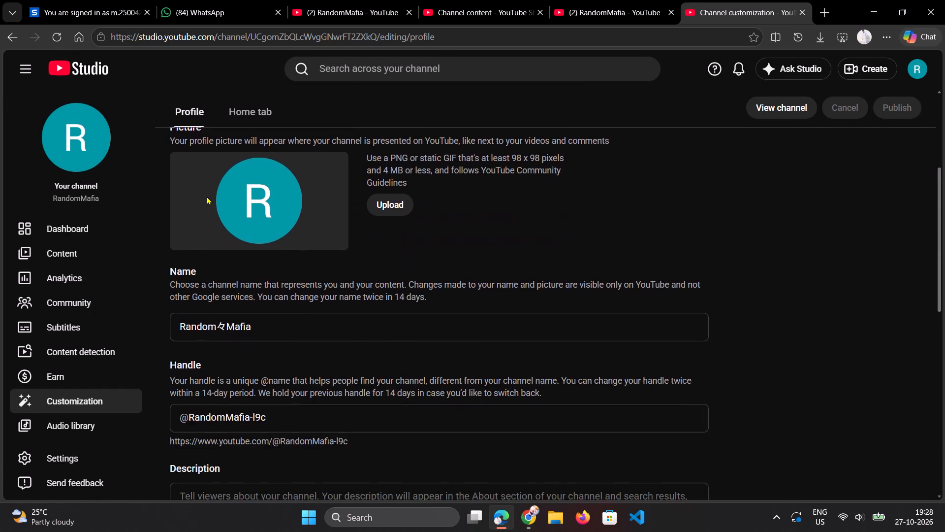
pyautogui.scroll(2, 207, 196)
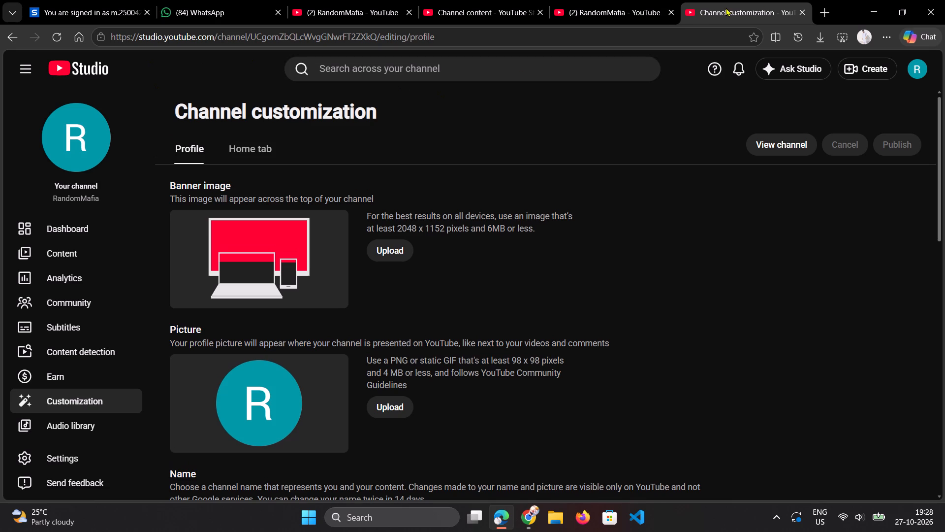
# Close the channel customization page, the duplicate RandomMafia channel page and the Studio channel content page.
pyautogui.click(801, 9)
pyautogui.click(751, 14)
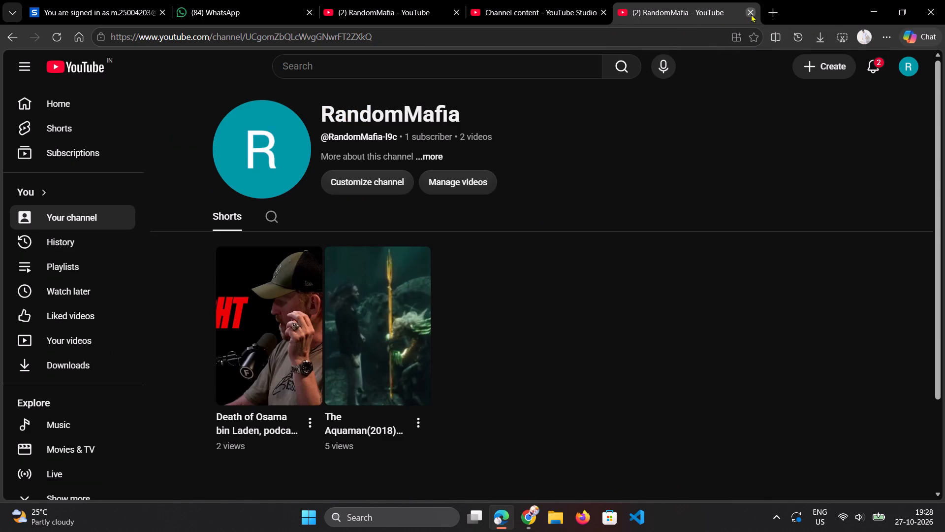
pyautogui.click(606, 11)
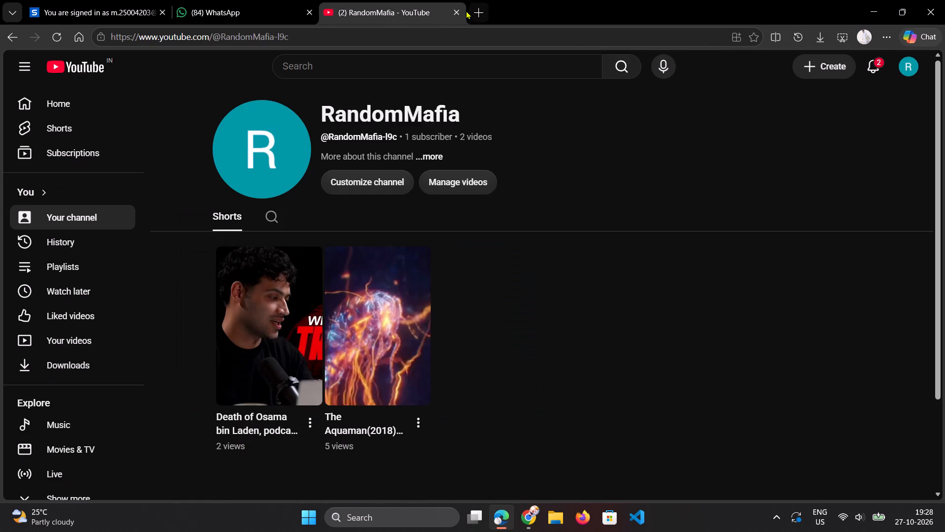